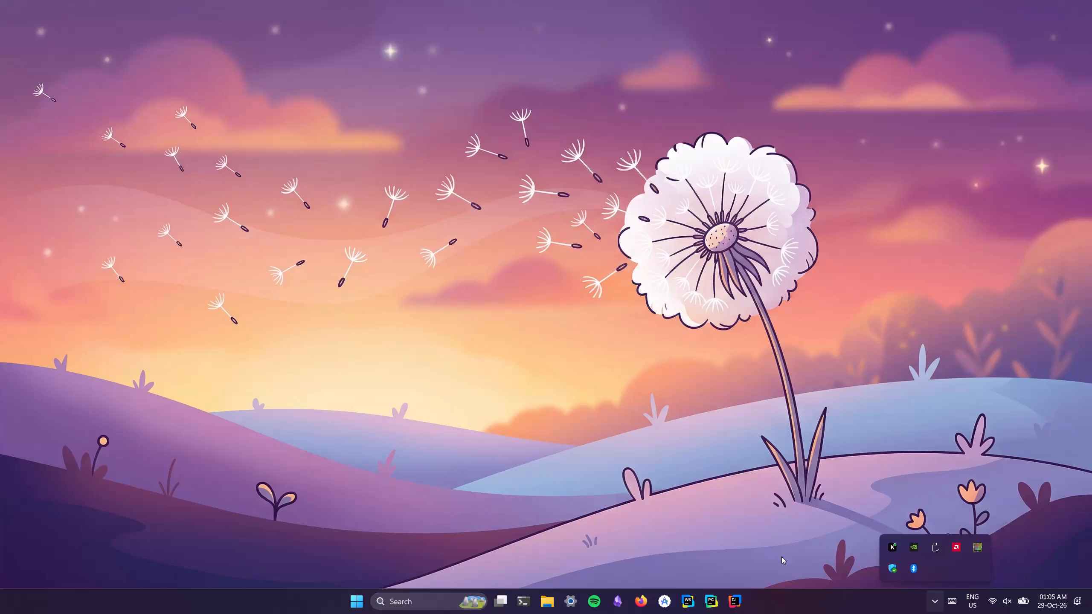
Switch to PyCharm and bring up the program8.ipynb notebook of the ML Lab project.
{"action": "left_click", "coordinate": [781, 556]}
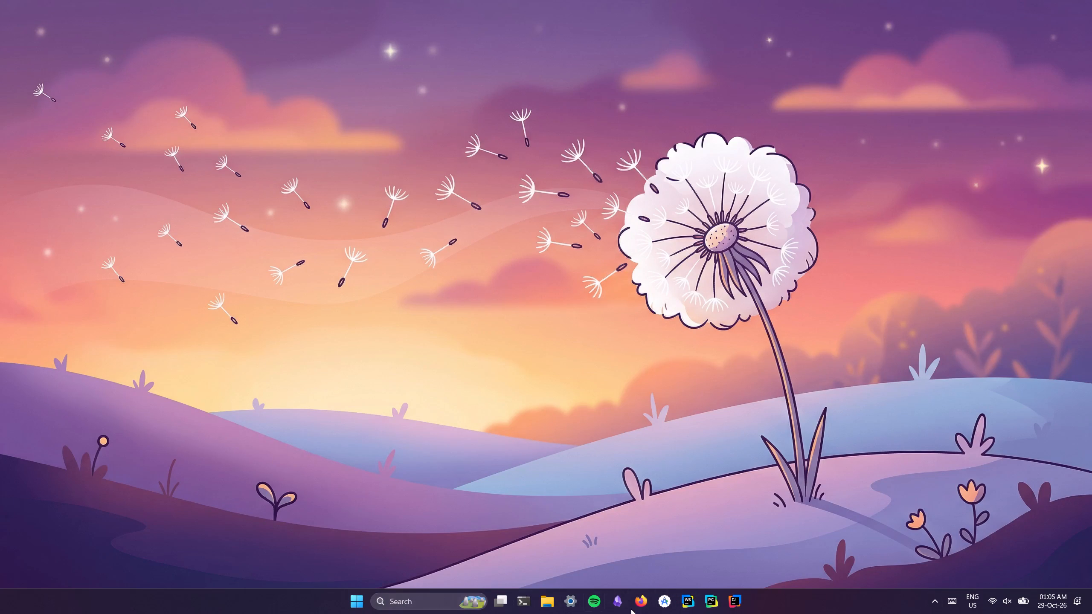
{"action": "left_click", "coordinate": [704, 598]}
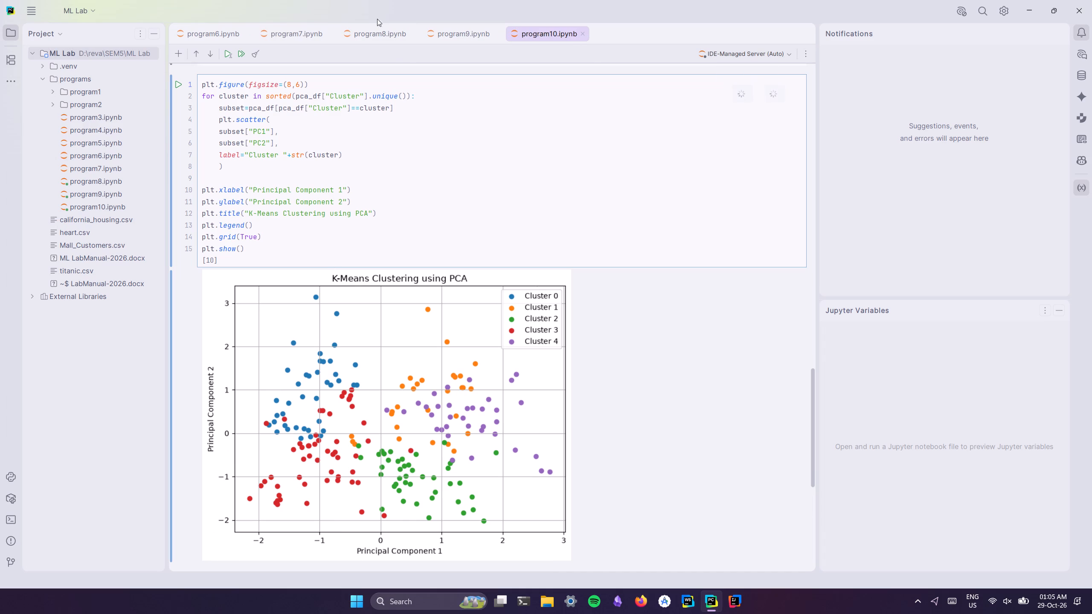
{"action": "left_click", "coordinate": [369, 37]}
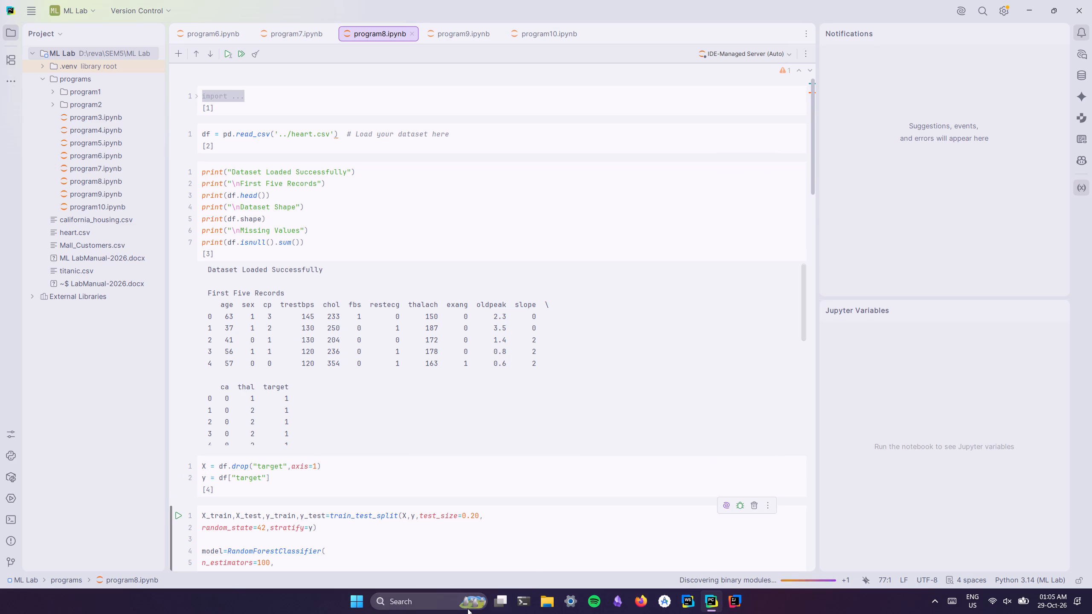
Launch Word and open the unsaved Doc1 file dated 21-Oct-26 from the recoverable unsaved documents.
{"action": "left_click", "coordinate": [432, 602]}
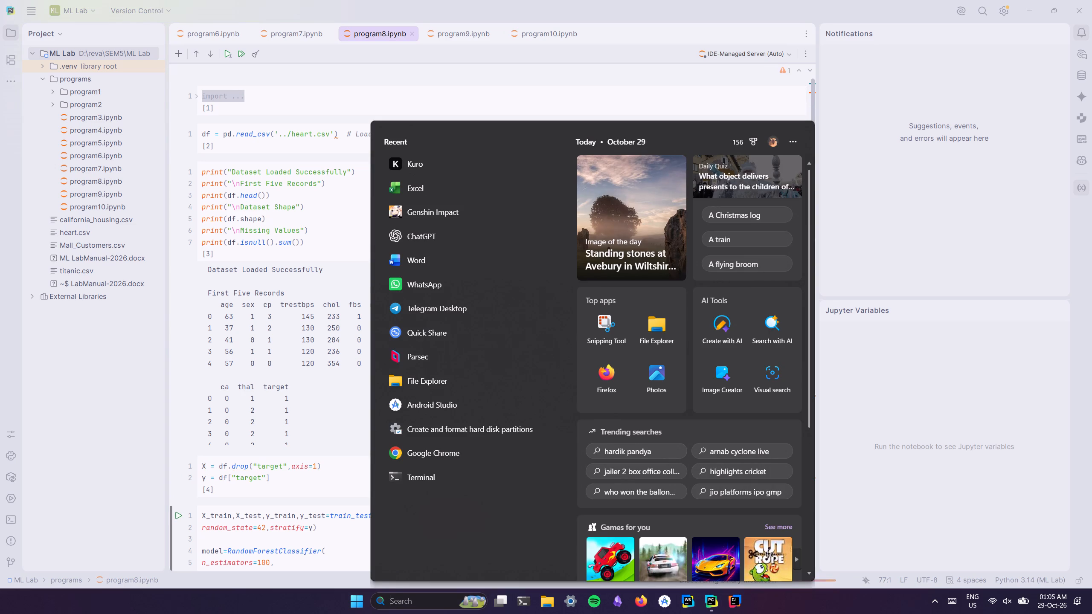
{"action": "key", "text": "w"}
{"action": "key", "text": "Return"}
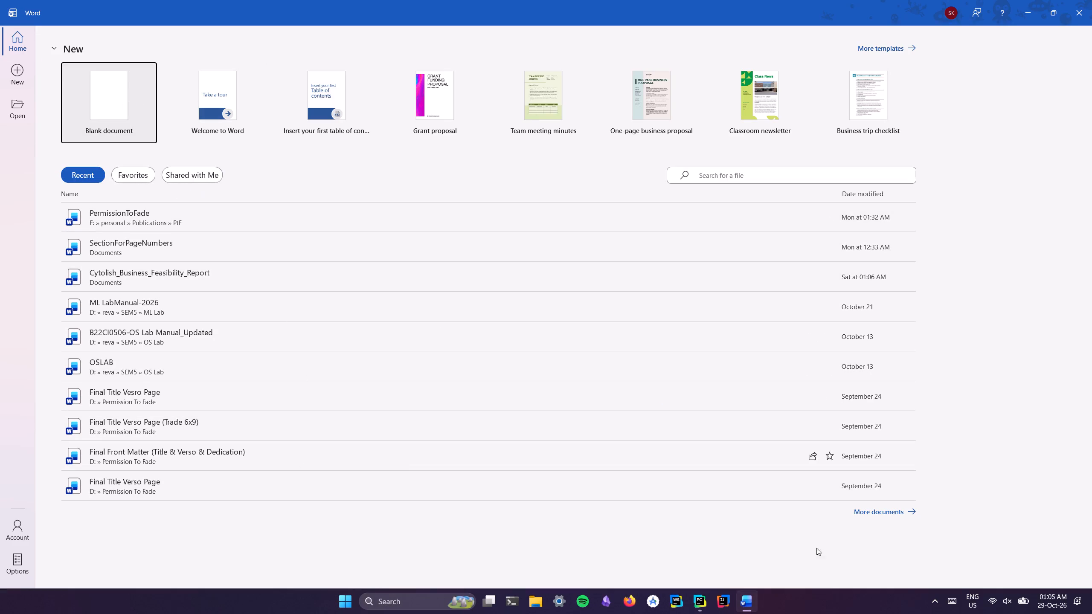
{"action": "left_click", "coordinate": [863, 516]}
{"action": "left_click", "coordinate": [865, 513]}
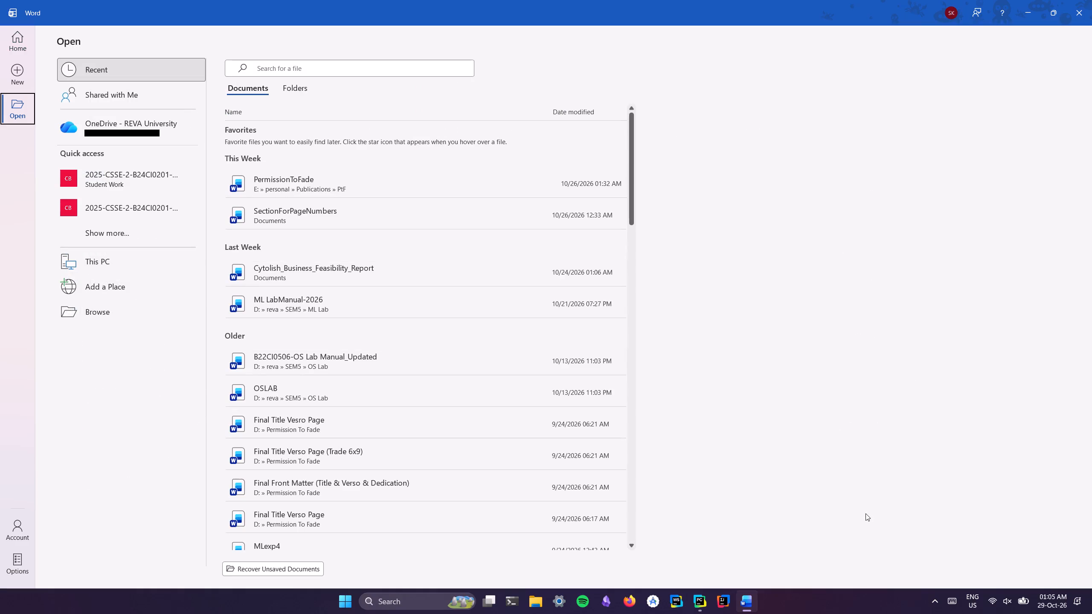
{"action": "left_click", "coordinate": [314, 575]}
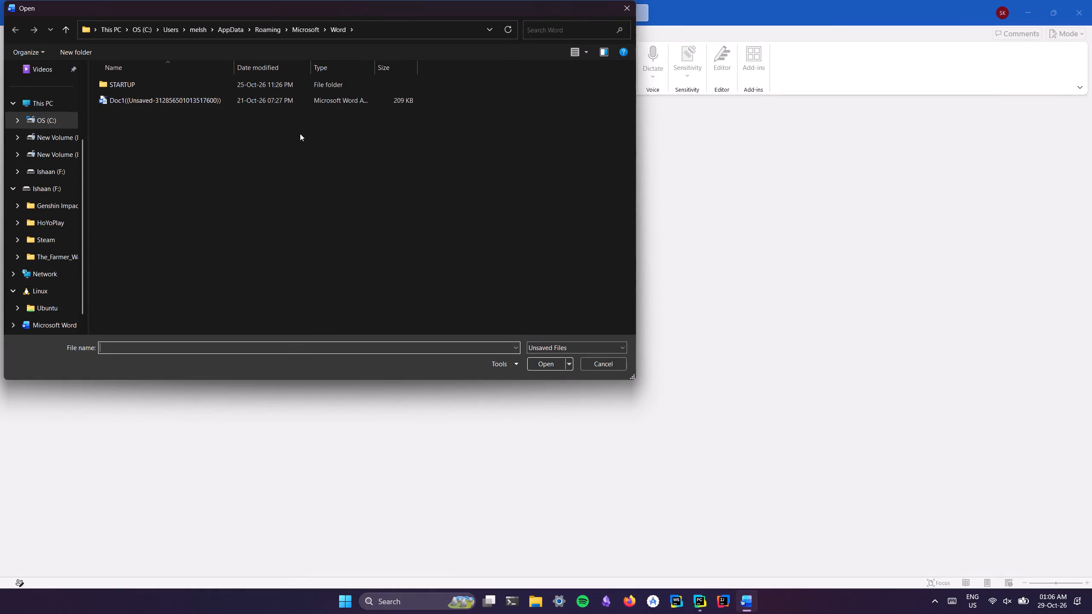
{"action": "left_click", "coordinate": [294, 100]}
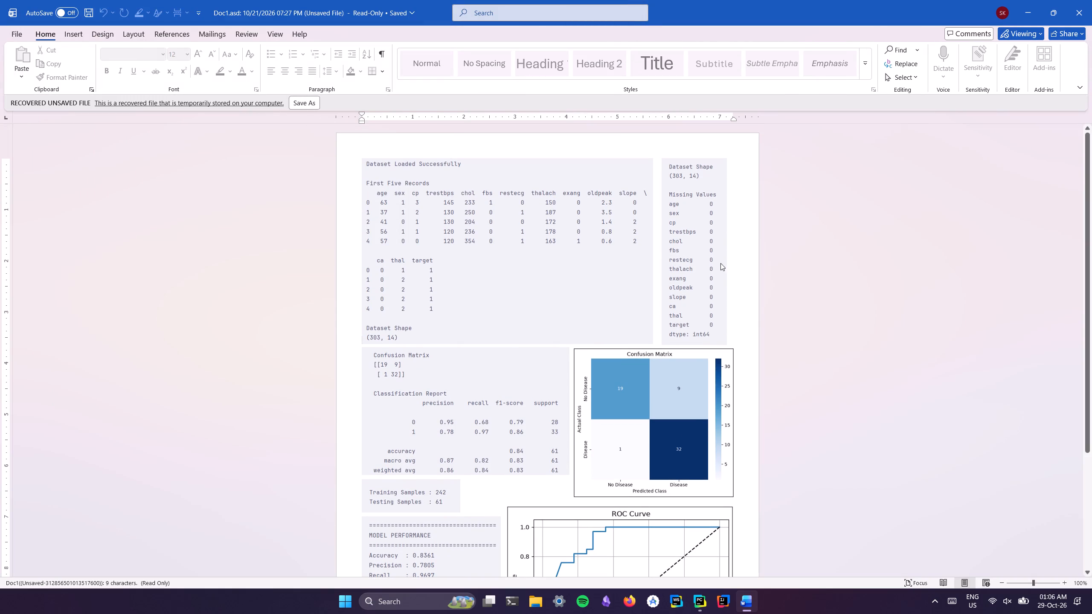
Save the recovered file as a Word Document named Doc1 in the Documents folder.
{"action": "left_click", "coordinate": [308, 103]}
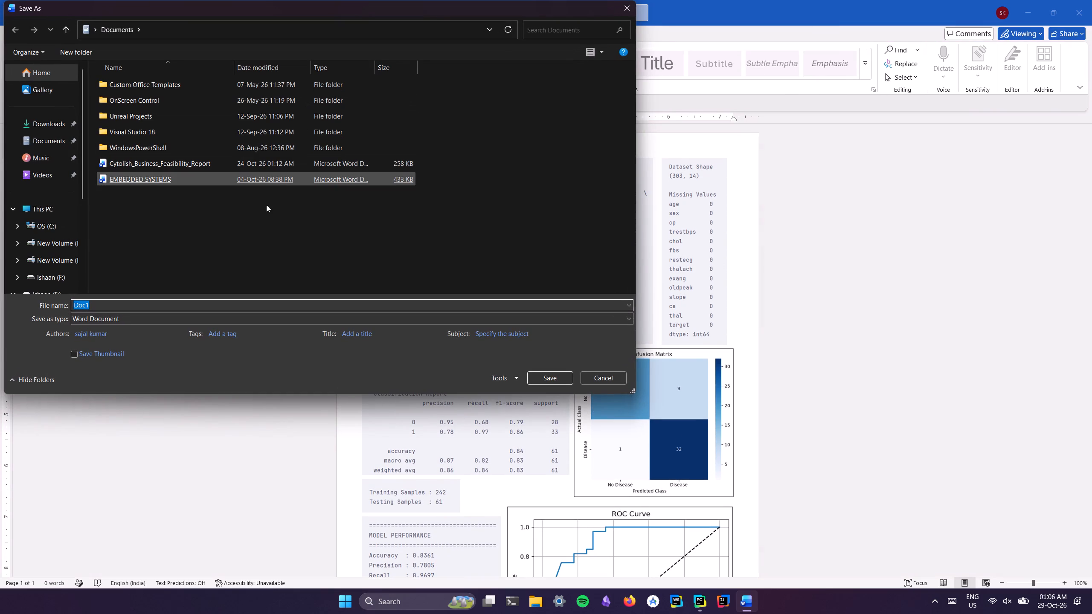
{"action": "left_click", "coordinate": [554, 378]}
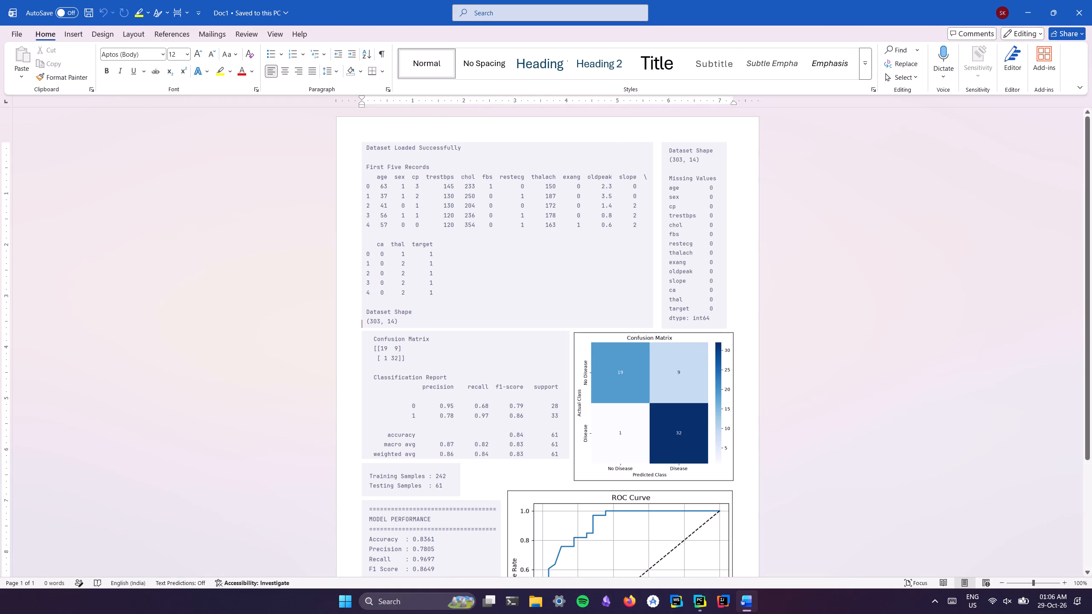
Check the dataset output of program8.ipynb in PyCharm, and crop the Dataset Shape lines off the bottom of Doc1's first picture in Word.
{"action": "key", "text": "alt+Tab"}
{"action": "scroll", "coordinate": [563, 269], "scroll_direction": "down", "scroll_amount": 5}
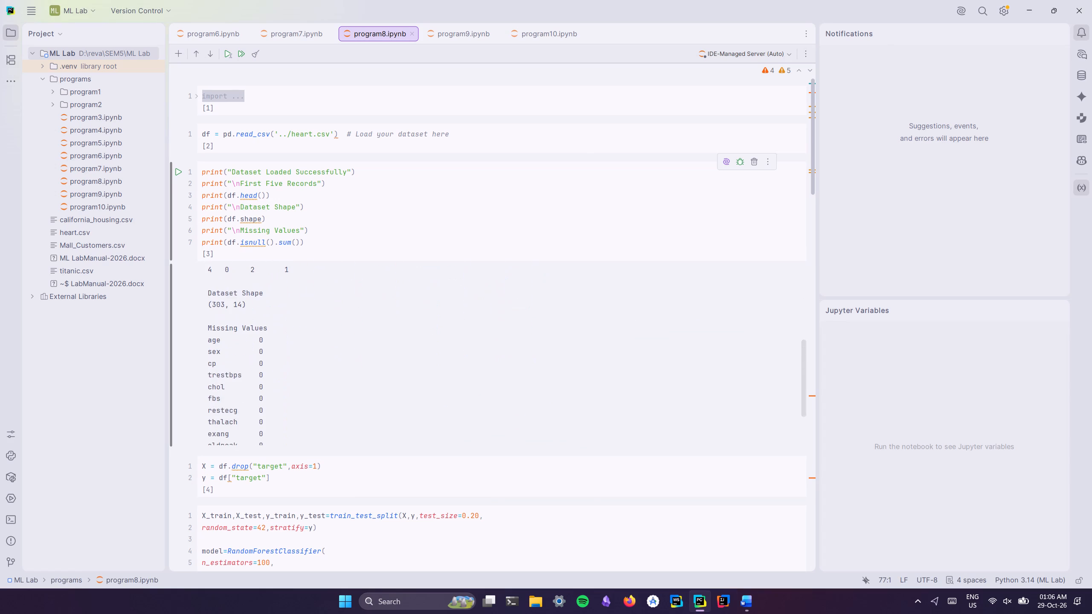
{"action": "scroll", "coordinate": [504, 325], "scroll_direction": "down", "scroll_amount": 2}
{"action": "scroll", "coordinate": [504, 329], "scroll_direction": "up", "scroll_amount": 2}
{"action": "key", "text": "alt+Tab"}
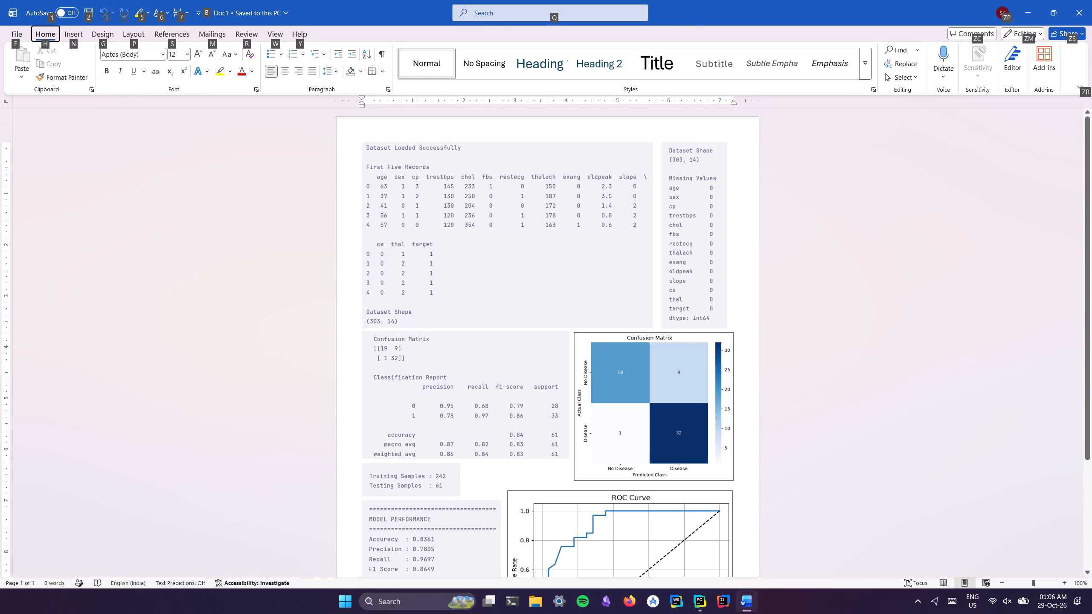
{"action": "left_click", "coordinate": [594, 269]}
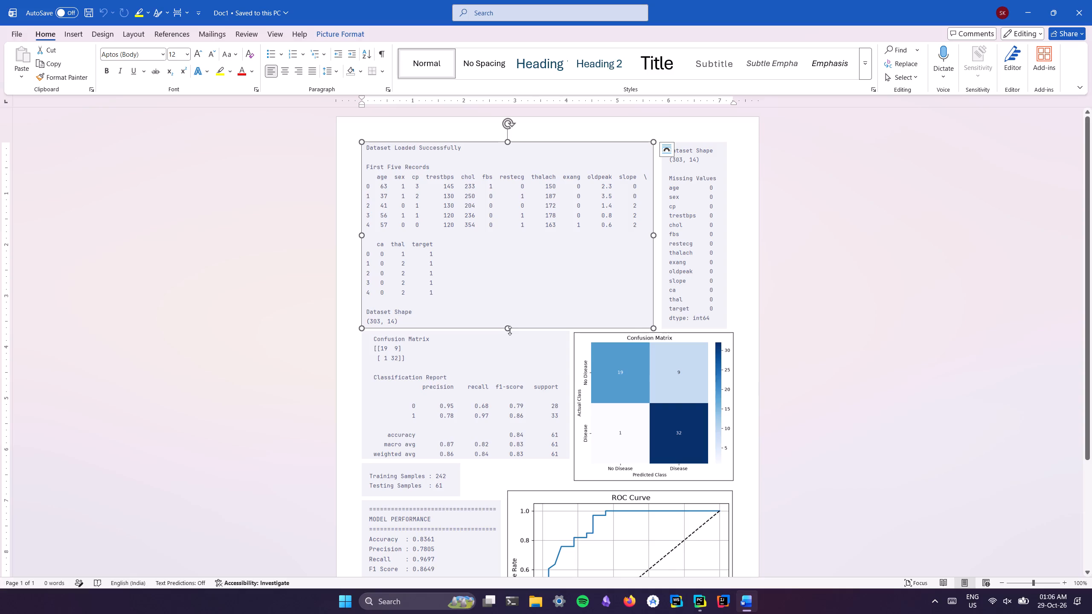
{"action": "left_click", "coordinate": [583, 14]}
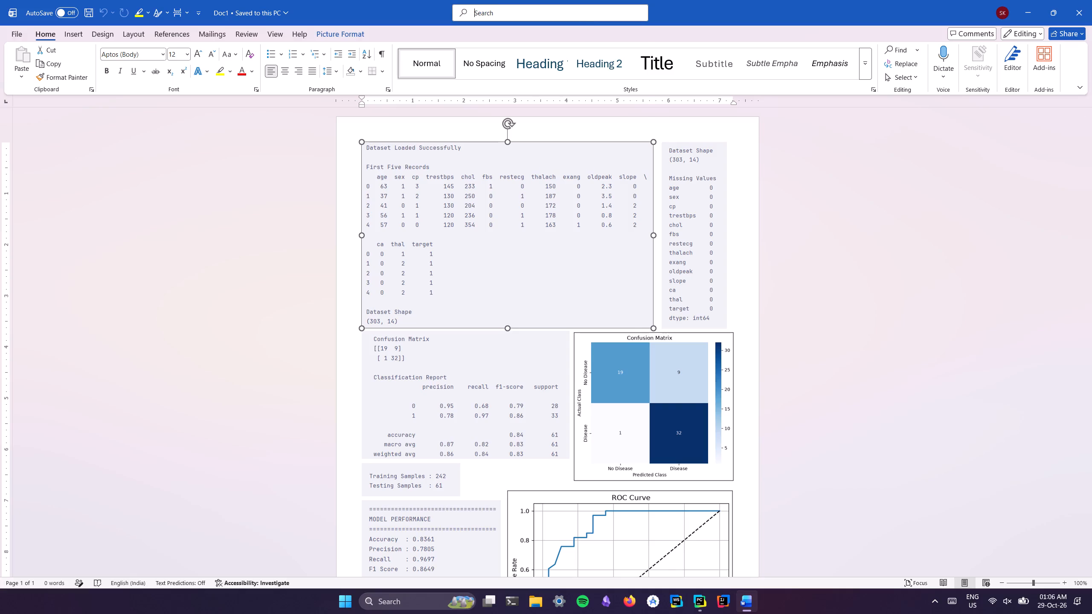
{"action": "type", "text": "cr"}
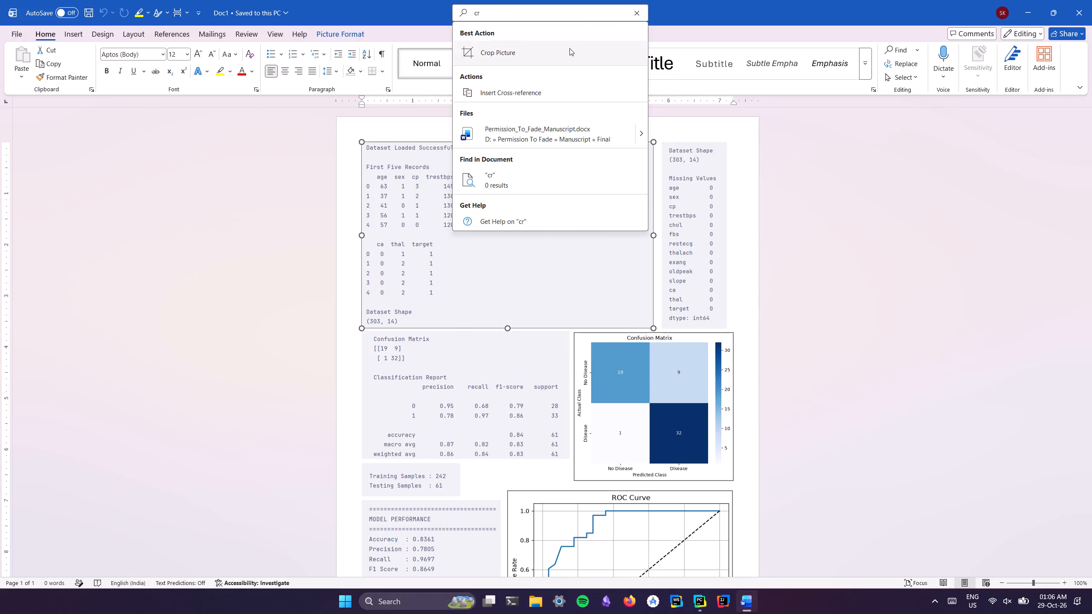
{"action": "left_click", "coordinate": [569, 48]}
{"action": "left_click_drag", "start_coordinate": [508, 325], "coordinate": [508, 321]}
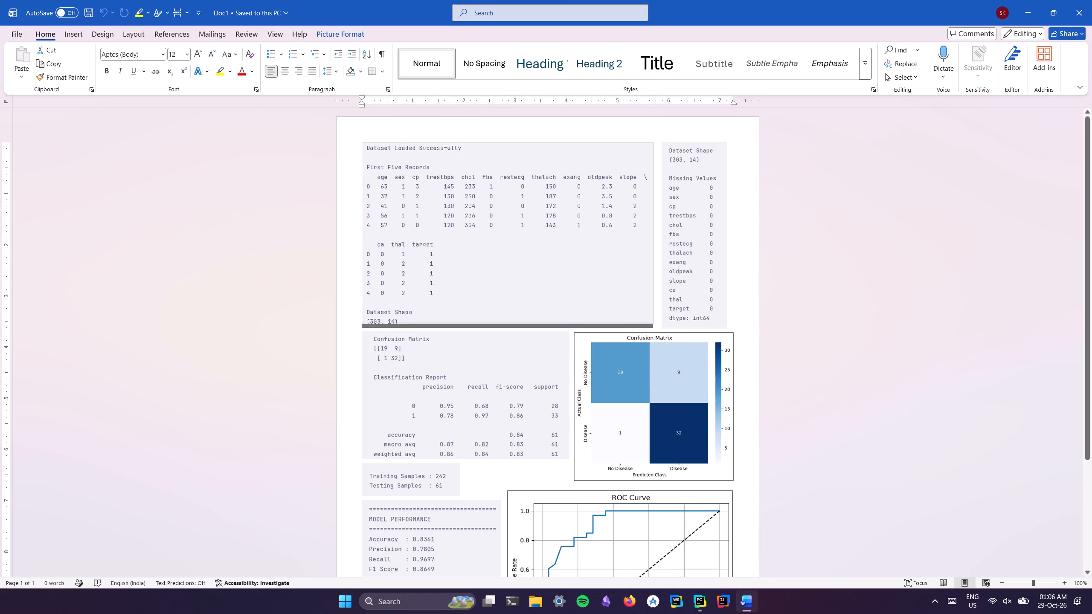
{"action": "left_click_drag", "start_coordinate": [508, 321], "coordinate": [508, 301]}
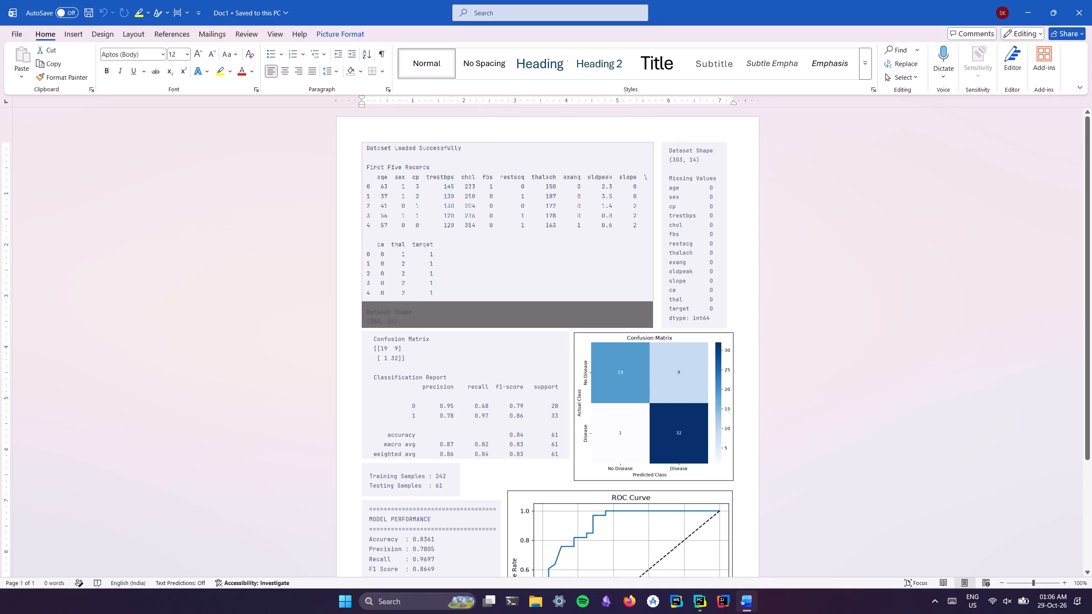
{"action": "left_click_drag", "start_coordinate": [508, 301], "coordinate": [508, 302]}
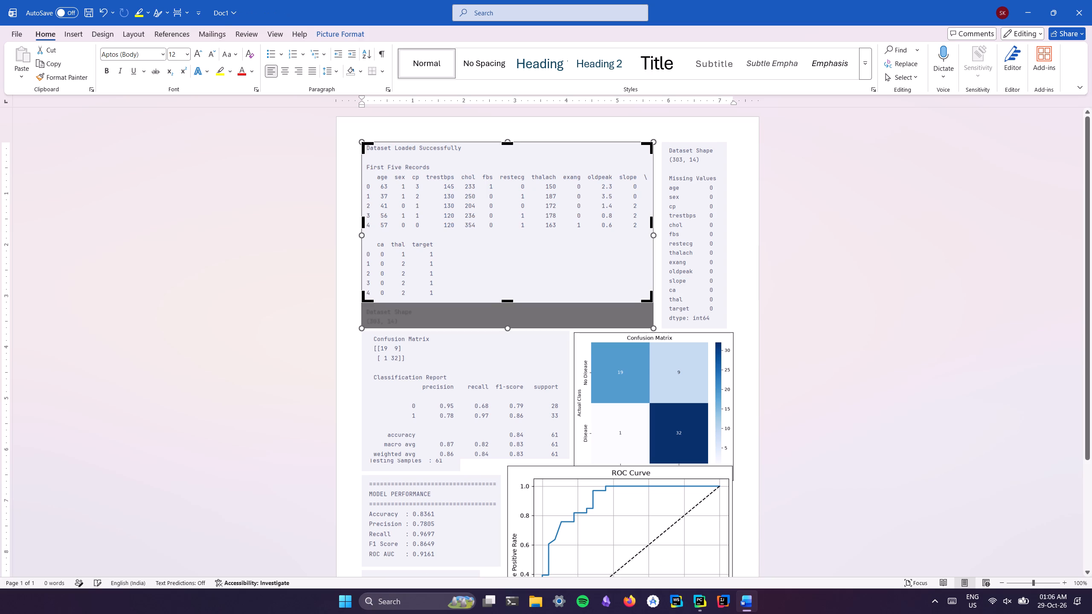
{"action": "left_click", "coordinate": [311, 327]}
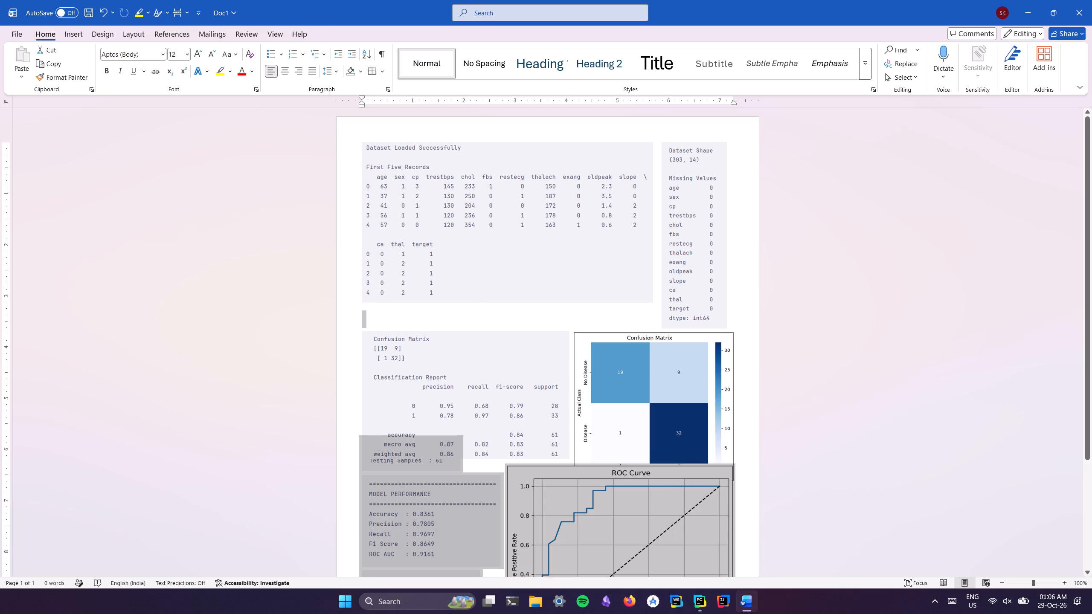
{"action": "left_click", "coordinate": [471, 363]}
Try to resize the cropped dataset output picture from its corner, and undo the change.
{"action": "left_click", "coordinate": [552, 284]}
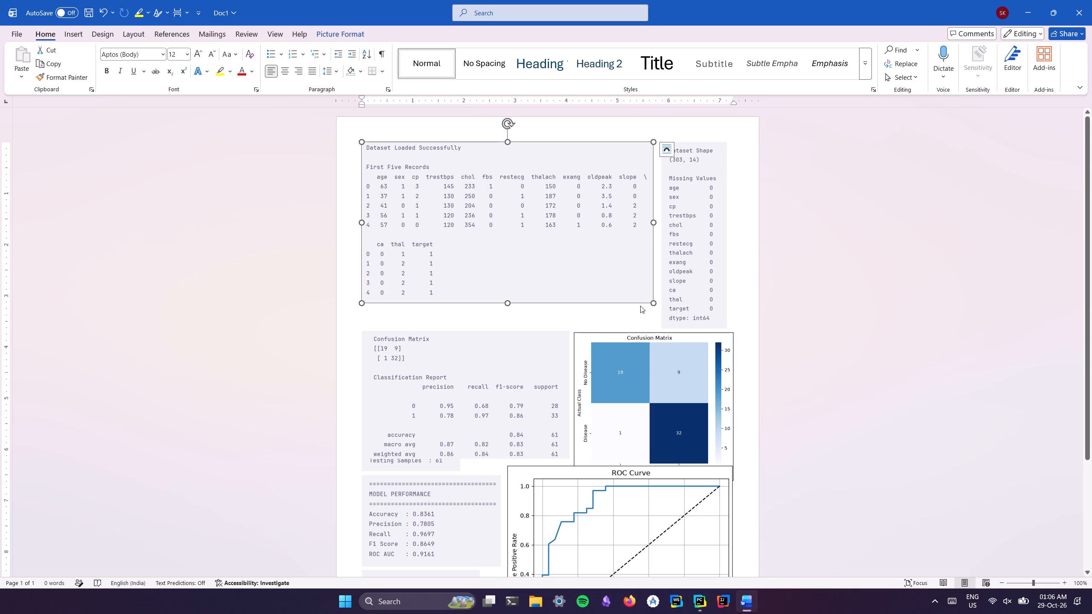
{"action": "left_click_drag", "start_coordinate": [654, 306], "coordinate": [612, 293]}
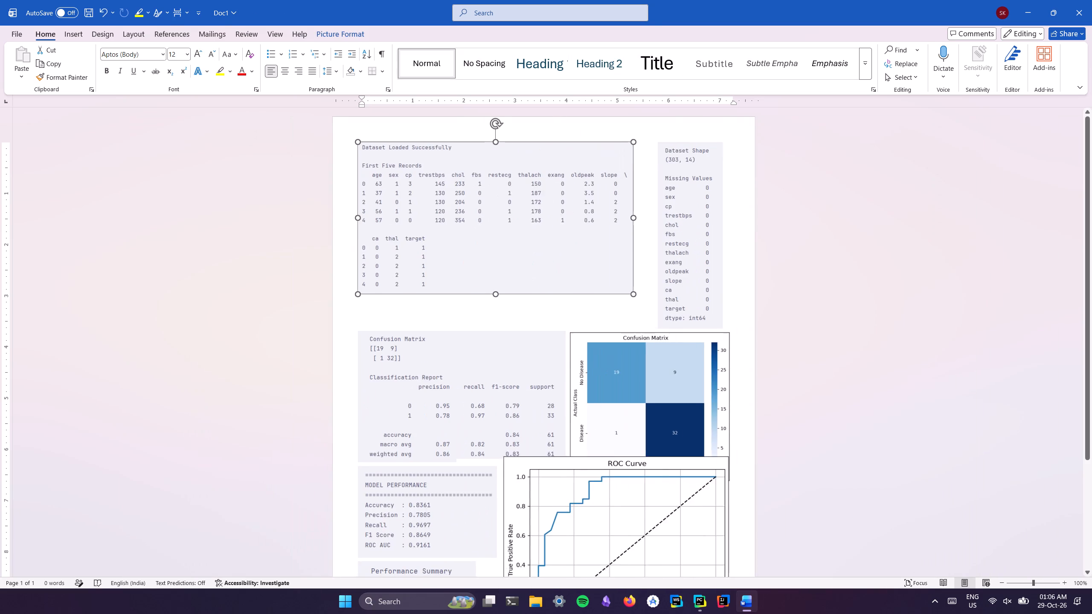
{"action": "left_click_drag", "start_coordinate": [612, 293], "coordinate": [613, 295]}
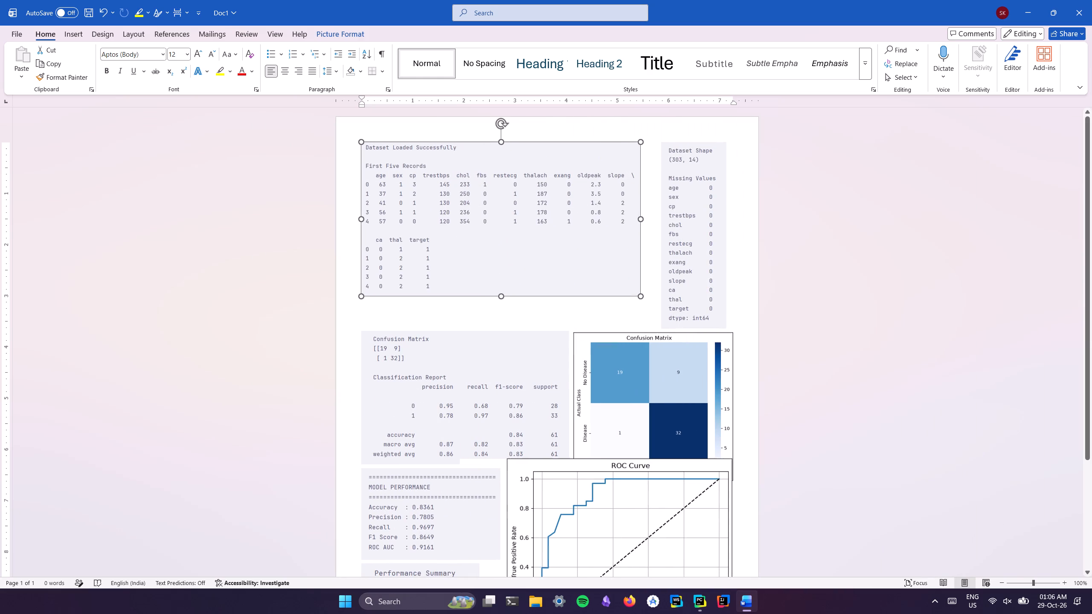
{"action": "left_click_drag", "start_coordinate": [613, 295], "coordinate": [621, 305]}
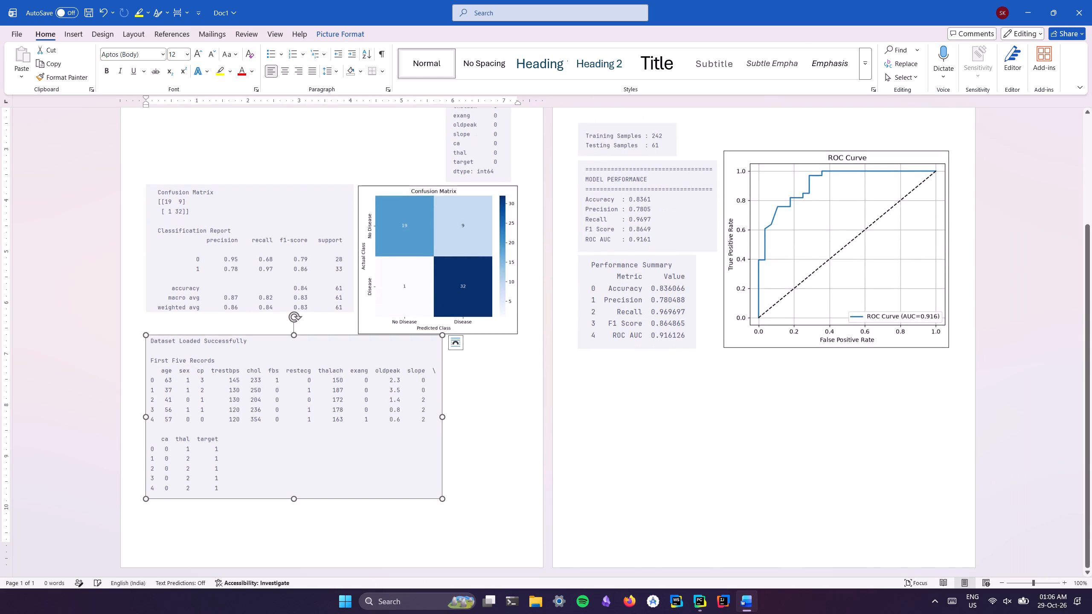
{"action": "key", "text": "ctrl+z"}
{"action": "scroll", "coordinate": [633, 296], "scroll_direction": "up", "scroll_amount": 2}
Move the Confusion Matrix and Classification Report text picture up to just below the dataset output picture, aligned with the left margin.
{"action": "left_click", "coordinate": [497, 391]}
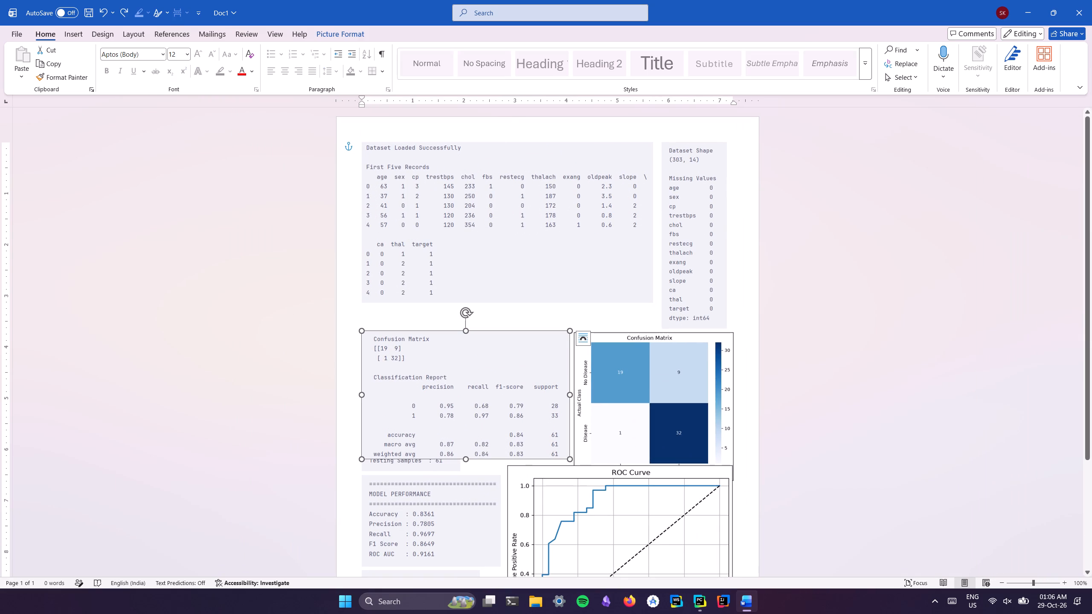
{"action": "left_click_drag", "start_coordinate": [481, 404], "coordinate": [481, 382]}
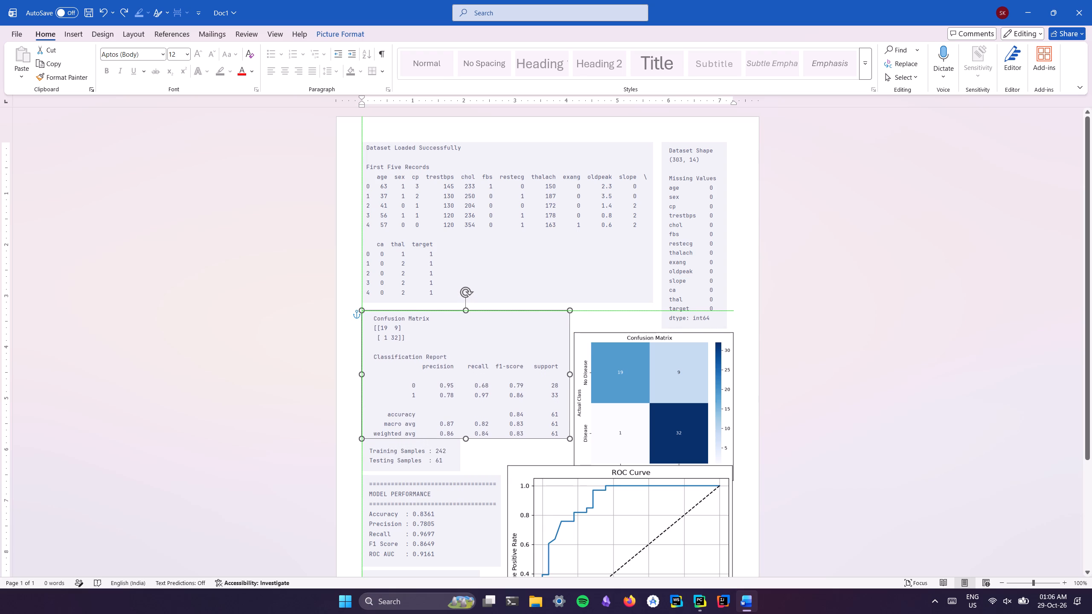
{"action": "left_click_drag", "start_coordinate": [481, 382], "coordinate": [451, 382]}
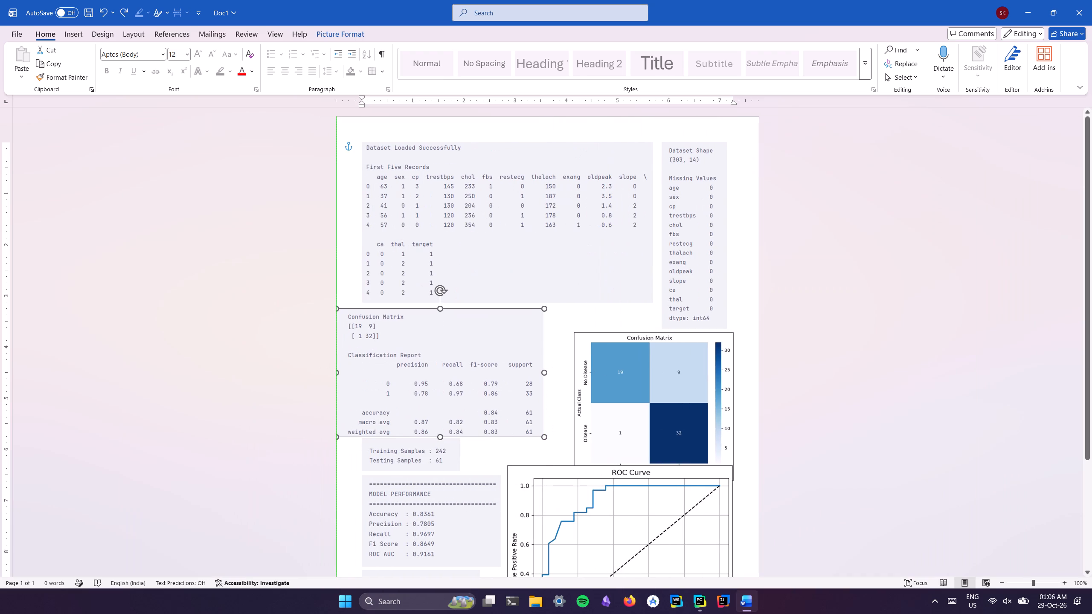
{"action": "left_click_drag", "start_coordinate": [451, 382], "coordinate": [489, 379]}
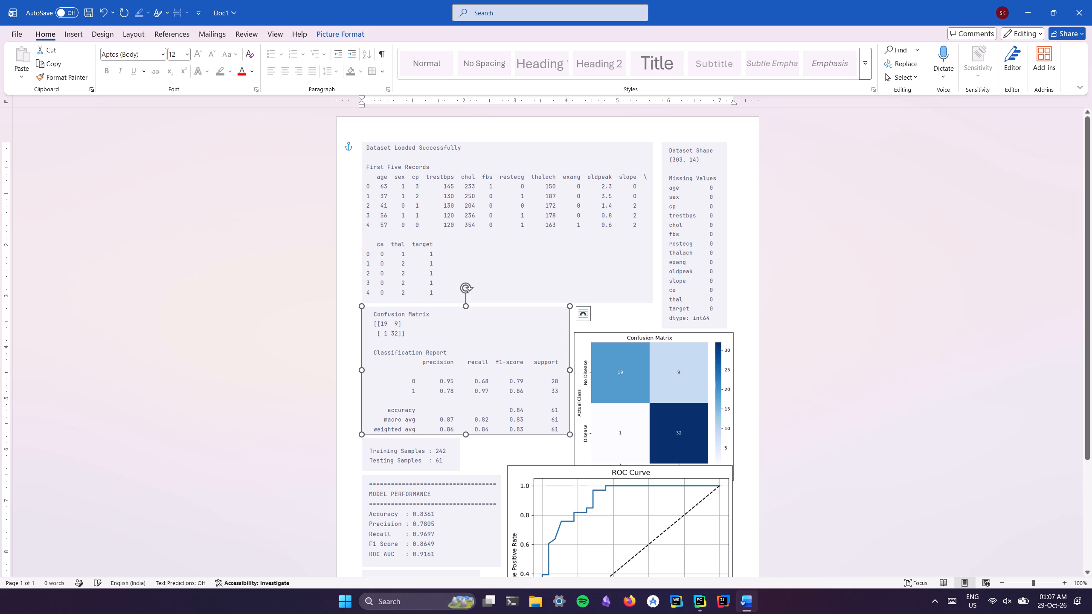
Lower the Classification Report picture, and move the Training Samples picture to the left margin between it and the dataset output picture.
{"action": "scroll", "coordinate": [615, 312], "scroll_direction": "down", "scroll_amount": 11}
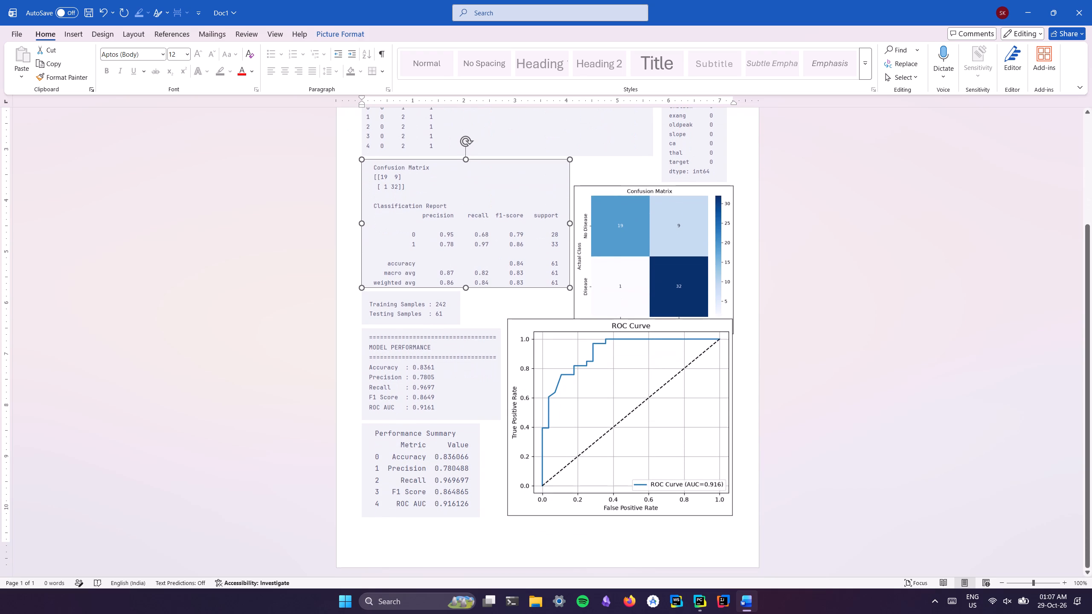
{"action": "scroll", "coordinate": [615, 312], "scroll_direction": "down", "scroll_amount": 3}
{"action": "scroll", "coordinate": [525, 301], "scroll_direction": "up", "scroll_amount": 4}
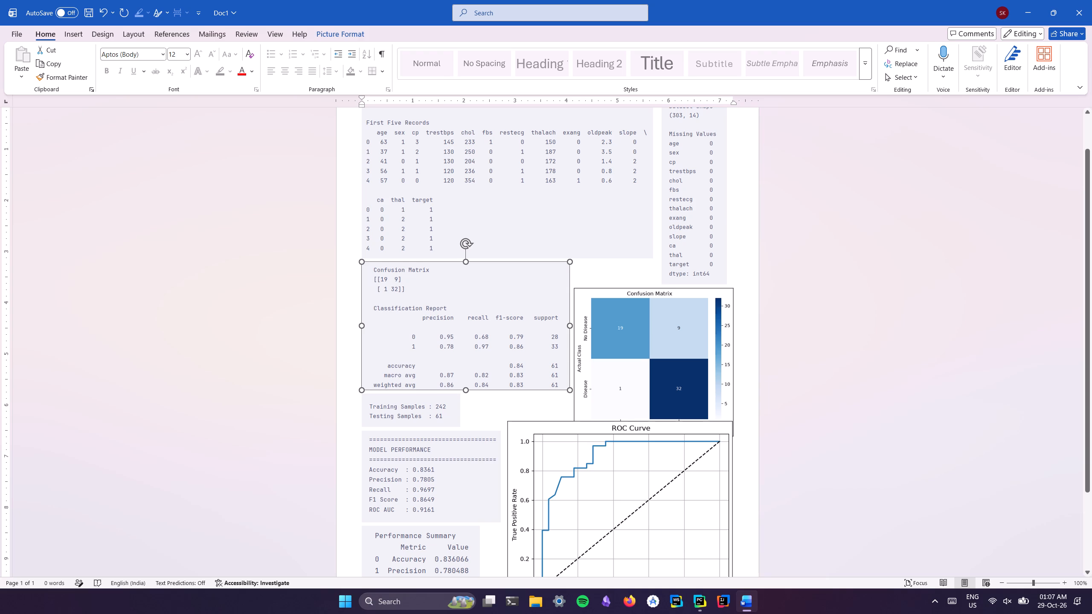
{"action": "left_click_drag", "start_coordinate": [436, 357], "coordinate": [437, 374]}
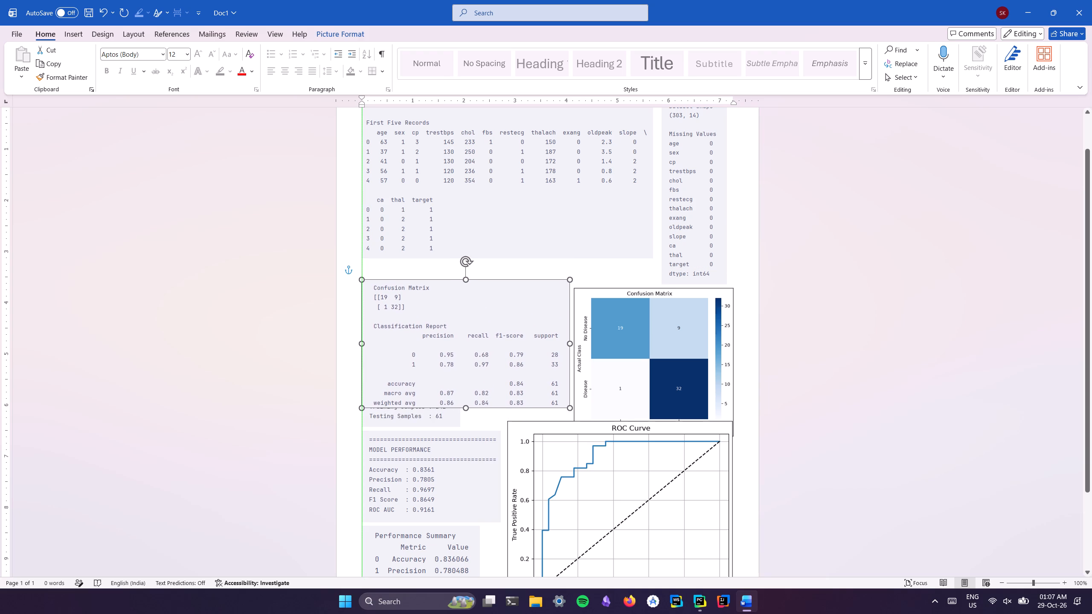
{"action": "left_click_drag", "start_coordinate": [437, 374], "coordinate": [438, 373]}
{"action": "left_click", "coordinate": [407, 417]}
{"action": "left_click_drag", "start_coordinate": [407, 417], "coordinate": [412, 366]}
{"action": "left_click_drag", "start_coordinate": [415, 406], "coordinate": [396, 258]}
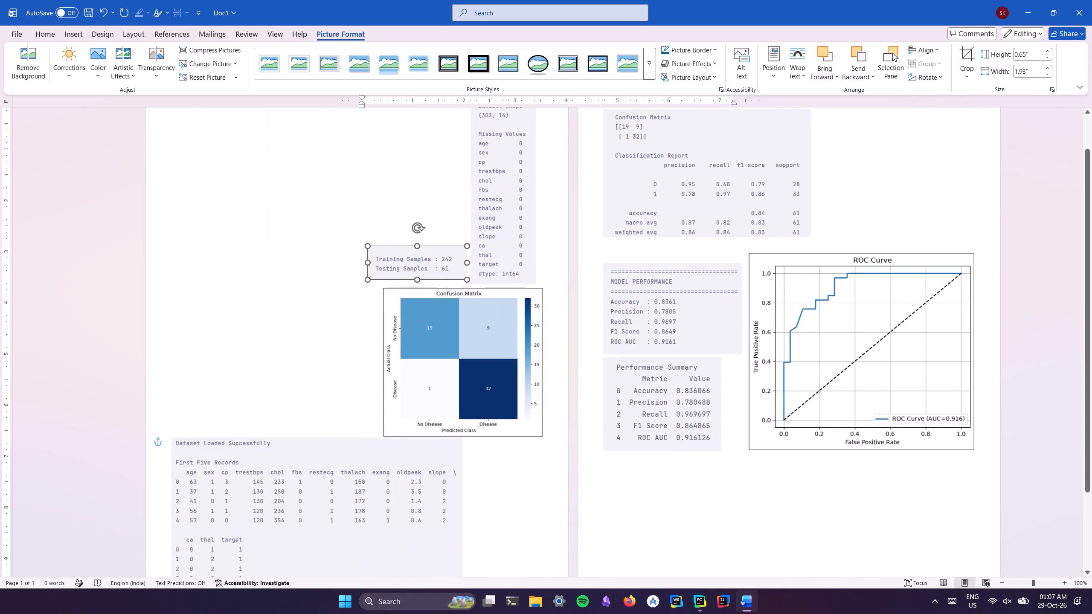
{"action": "left_click_drag", "start_coordinate": [396, 258], "coordinate": [380, 286]}
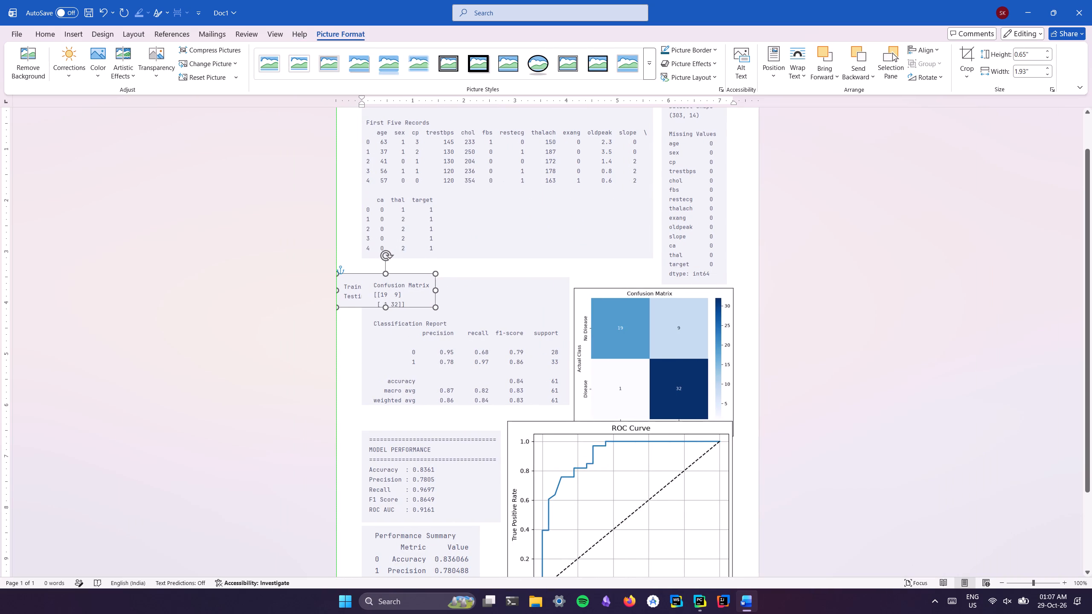
{"action": "left_click_drag", "start_coordinate": [380, 286], "coordinate": [427, 284]}
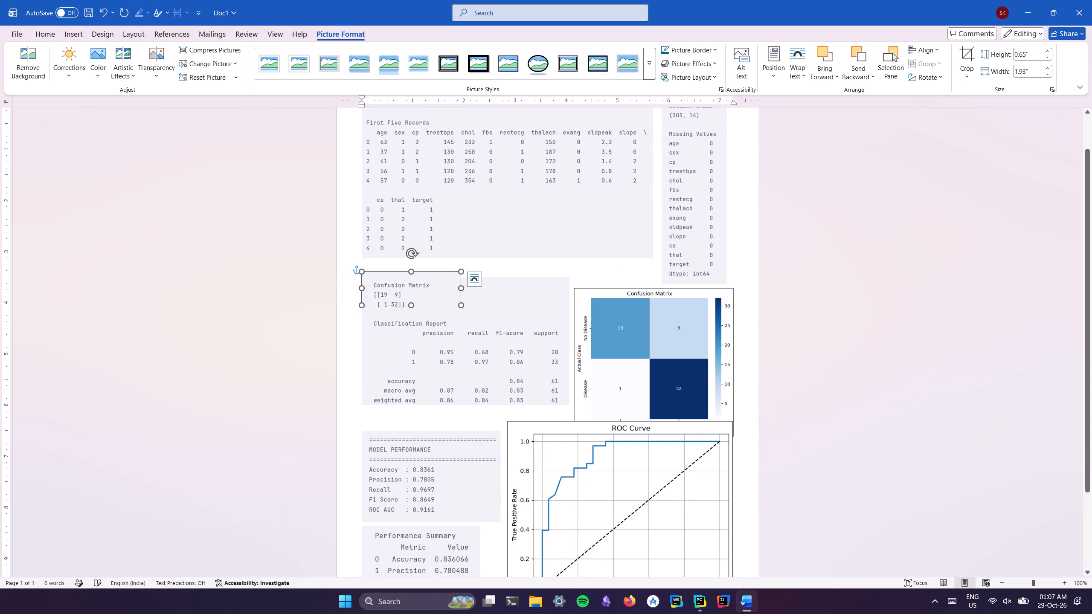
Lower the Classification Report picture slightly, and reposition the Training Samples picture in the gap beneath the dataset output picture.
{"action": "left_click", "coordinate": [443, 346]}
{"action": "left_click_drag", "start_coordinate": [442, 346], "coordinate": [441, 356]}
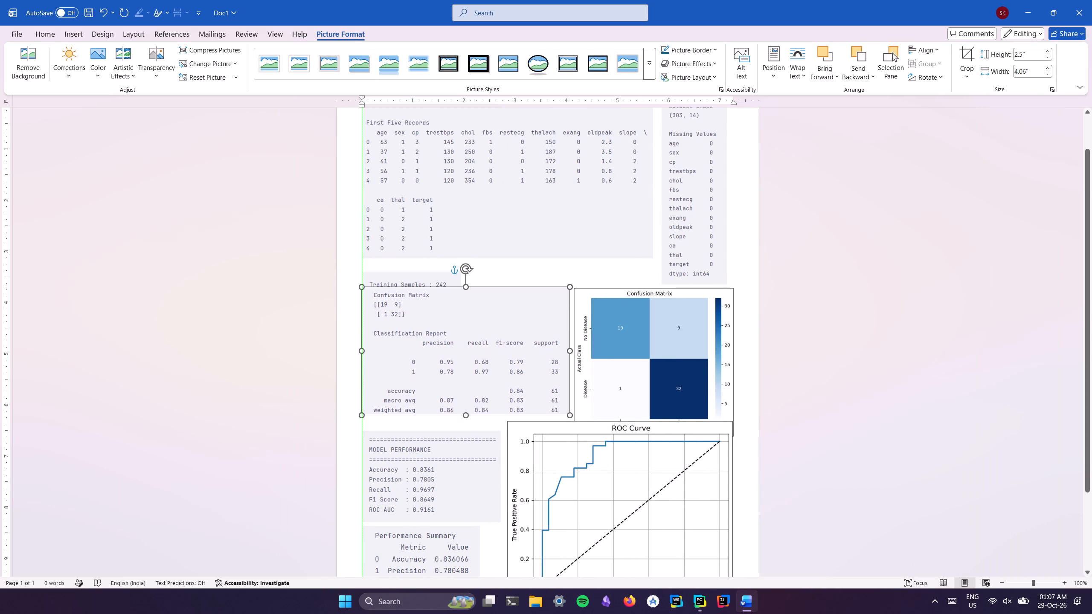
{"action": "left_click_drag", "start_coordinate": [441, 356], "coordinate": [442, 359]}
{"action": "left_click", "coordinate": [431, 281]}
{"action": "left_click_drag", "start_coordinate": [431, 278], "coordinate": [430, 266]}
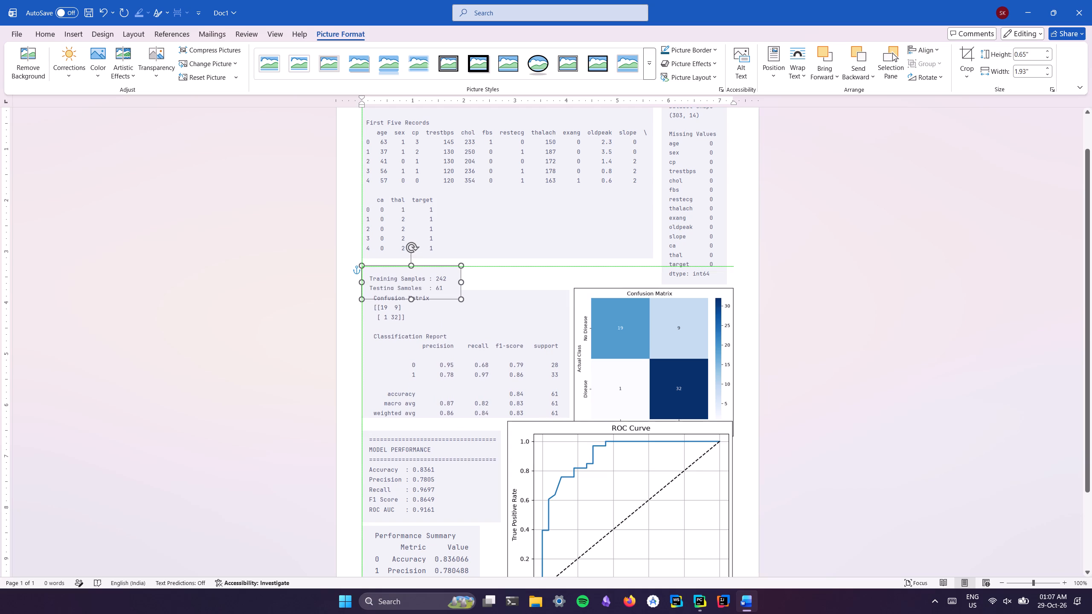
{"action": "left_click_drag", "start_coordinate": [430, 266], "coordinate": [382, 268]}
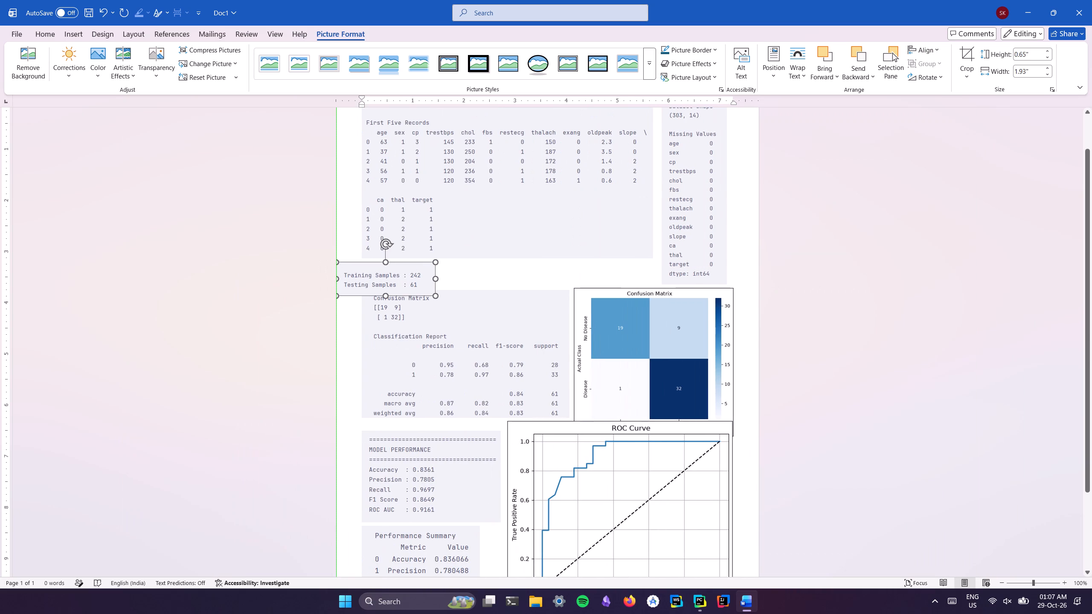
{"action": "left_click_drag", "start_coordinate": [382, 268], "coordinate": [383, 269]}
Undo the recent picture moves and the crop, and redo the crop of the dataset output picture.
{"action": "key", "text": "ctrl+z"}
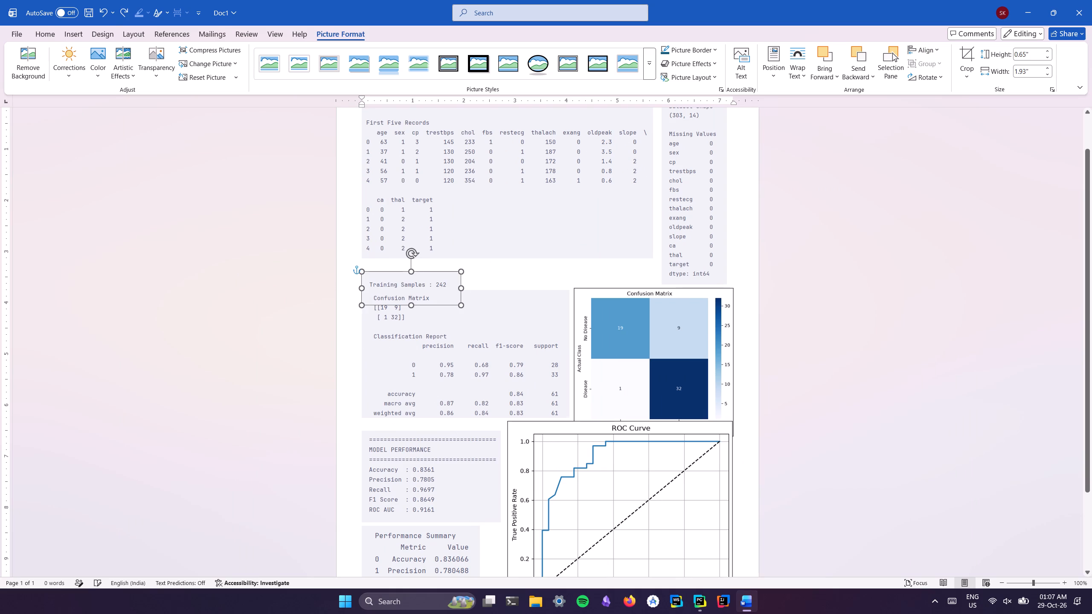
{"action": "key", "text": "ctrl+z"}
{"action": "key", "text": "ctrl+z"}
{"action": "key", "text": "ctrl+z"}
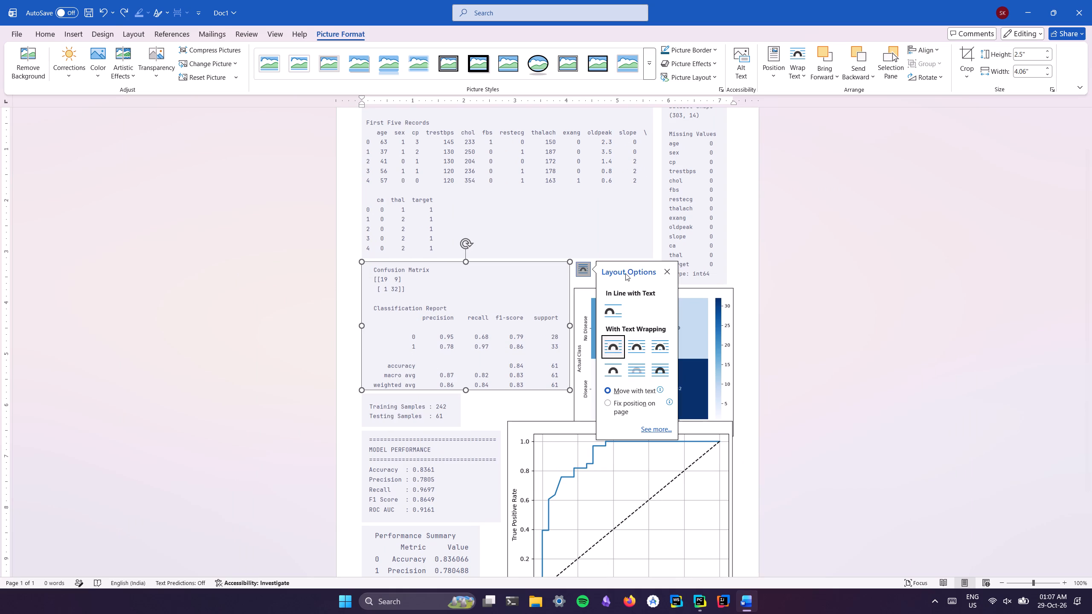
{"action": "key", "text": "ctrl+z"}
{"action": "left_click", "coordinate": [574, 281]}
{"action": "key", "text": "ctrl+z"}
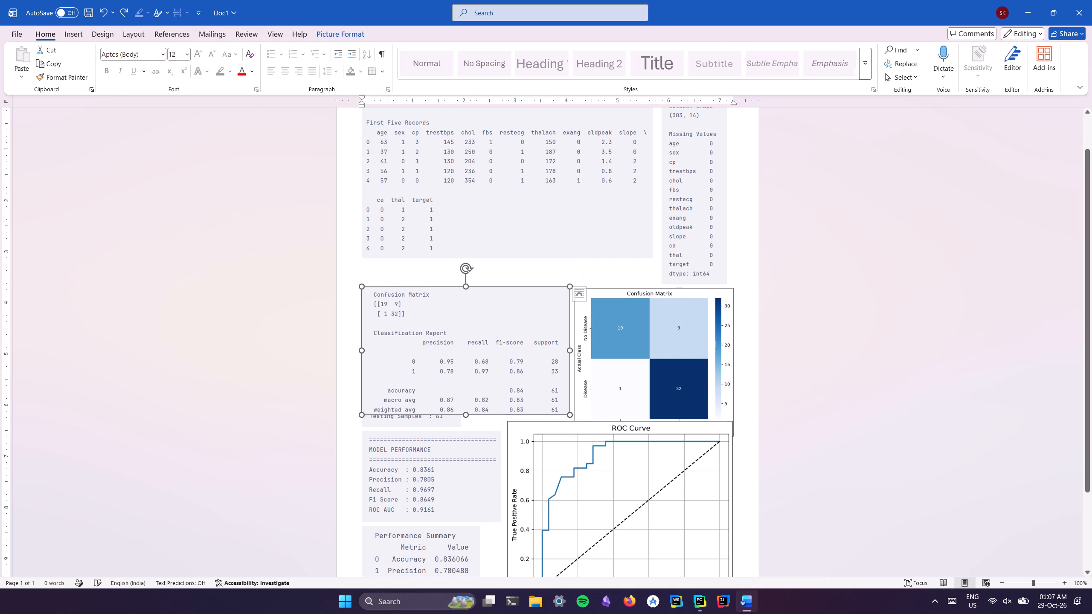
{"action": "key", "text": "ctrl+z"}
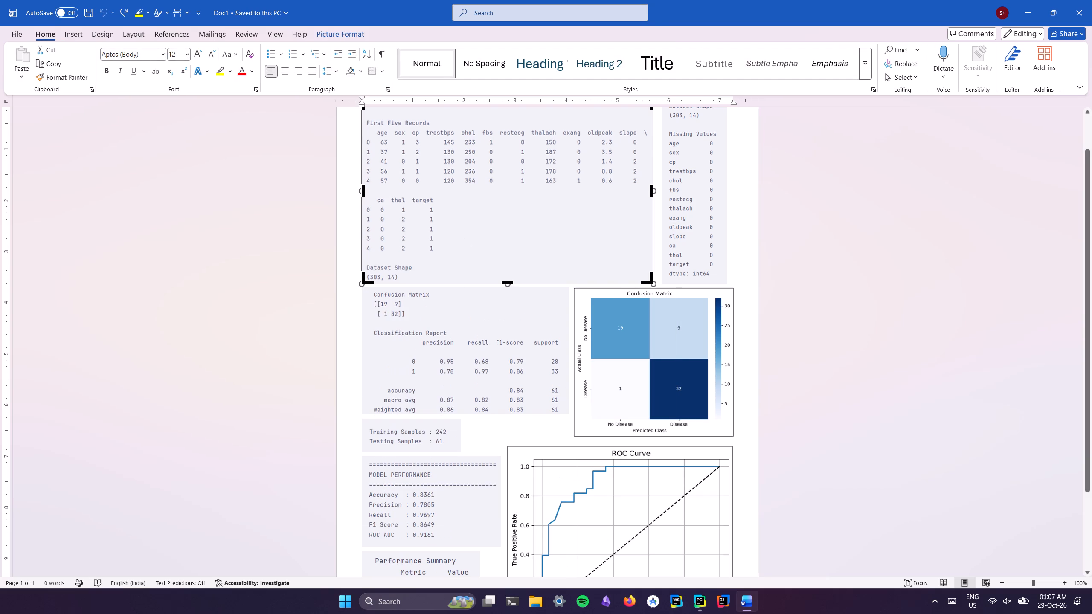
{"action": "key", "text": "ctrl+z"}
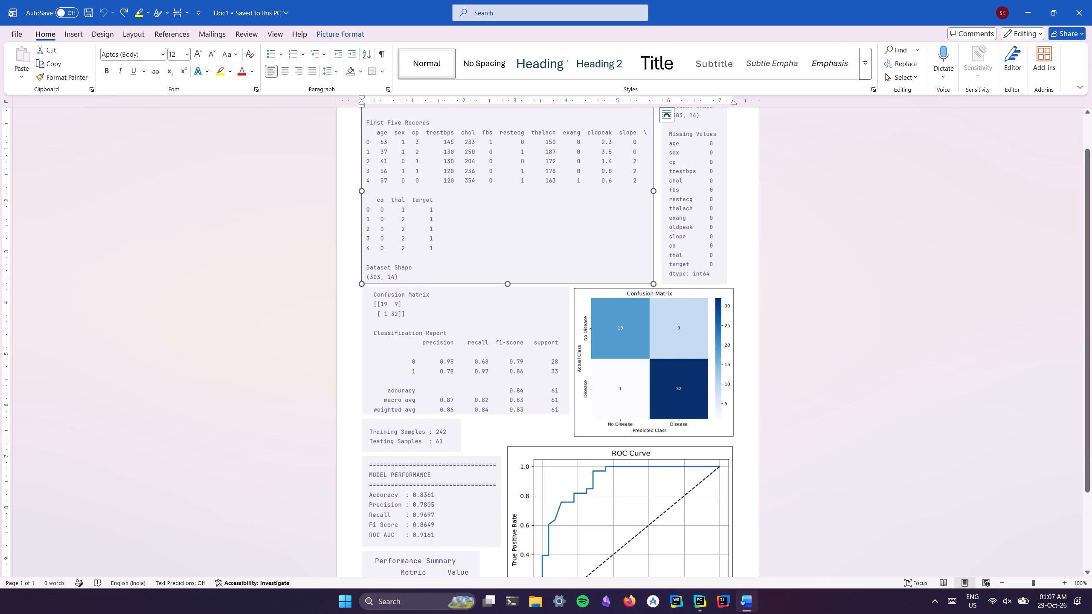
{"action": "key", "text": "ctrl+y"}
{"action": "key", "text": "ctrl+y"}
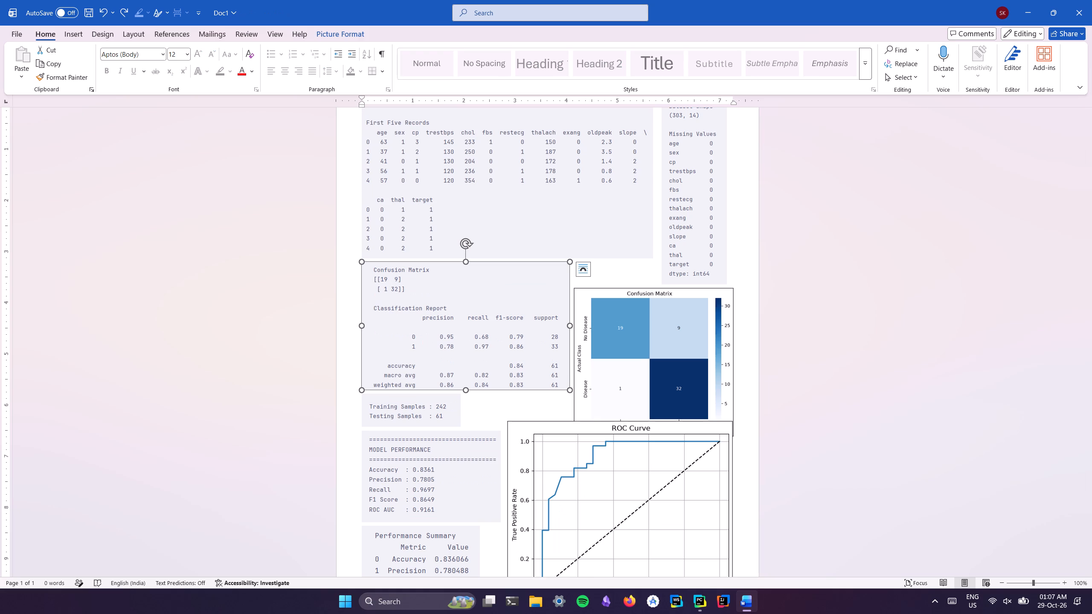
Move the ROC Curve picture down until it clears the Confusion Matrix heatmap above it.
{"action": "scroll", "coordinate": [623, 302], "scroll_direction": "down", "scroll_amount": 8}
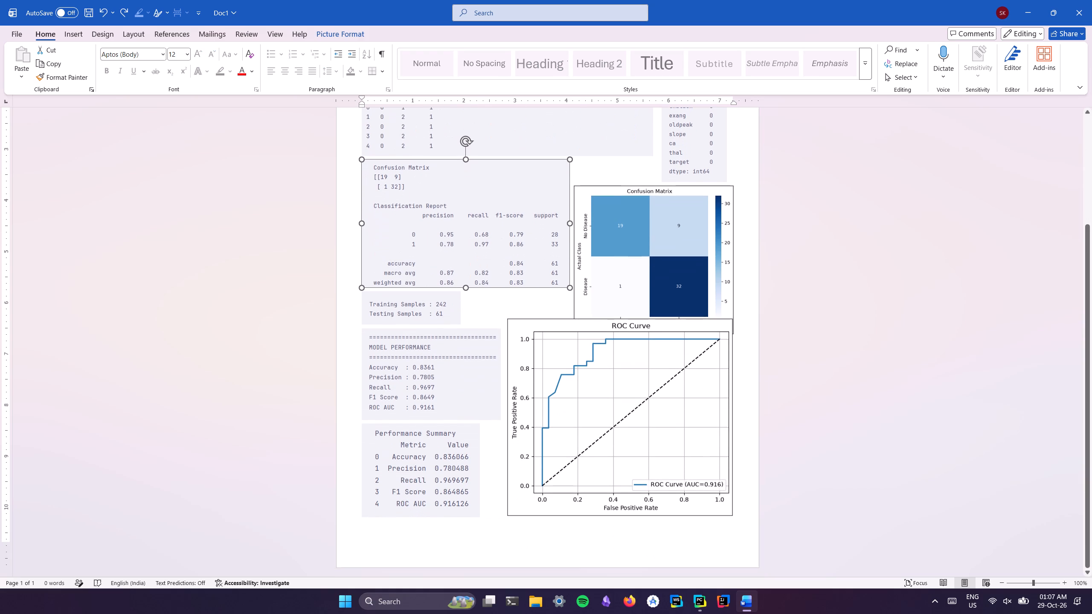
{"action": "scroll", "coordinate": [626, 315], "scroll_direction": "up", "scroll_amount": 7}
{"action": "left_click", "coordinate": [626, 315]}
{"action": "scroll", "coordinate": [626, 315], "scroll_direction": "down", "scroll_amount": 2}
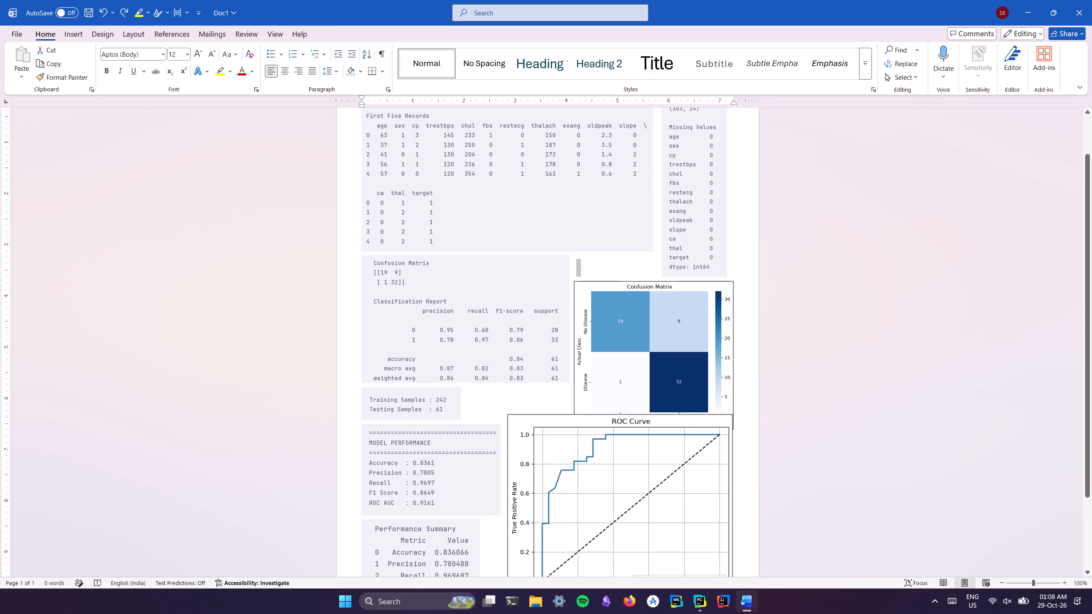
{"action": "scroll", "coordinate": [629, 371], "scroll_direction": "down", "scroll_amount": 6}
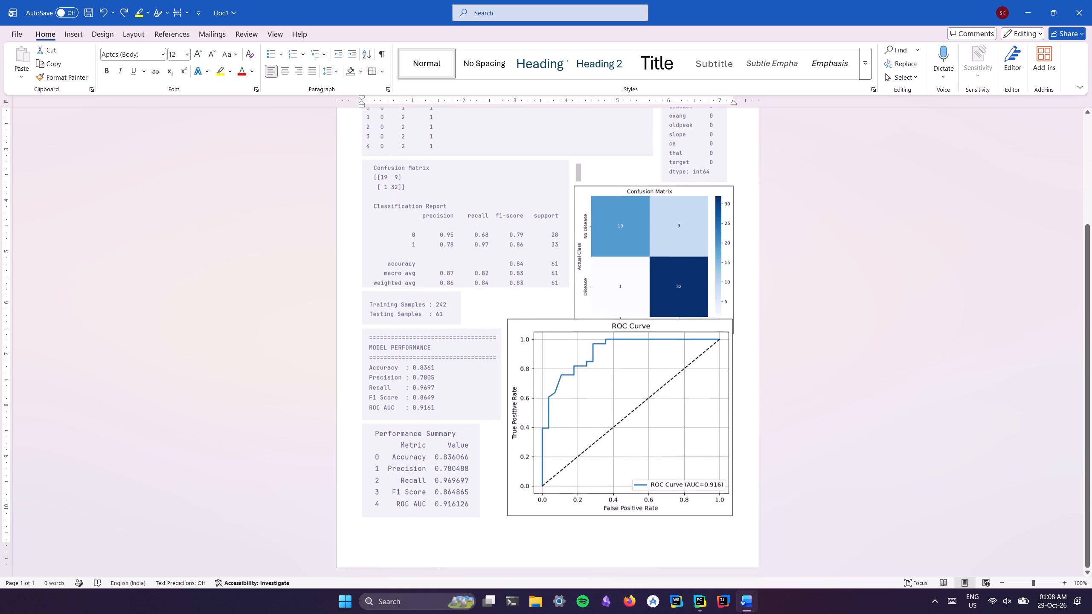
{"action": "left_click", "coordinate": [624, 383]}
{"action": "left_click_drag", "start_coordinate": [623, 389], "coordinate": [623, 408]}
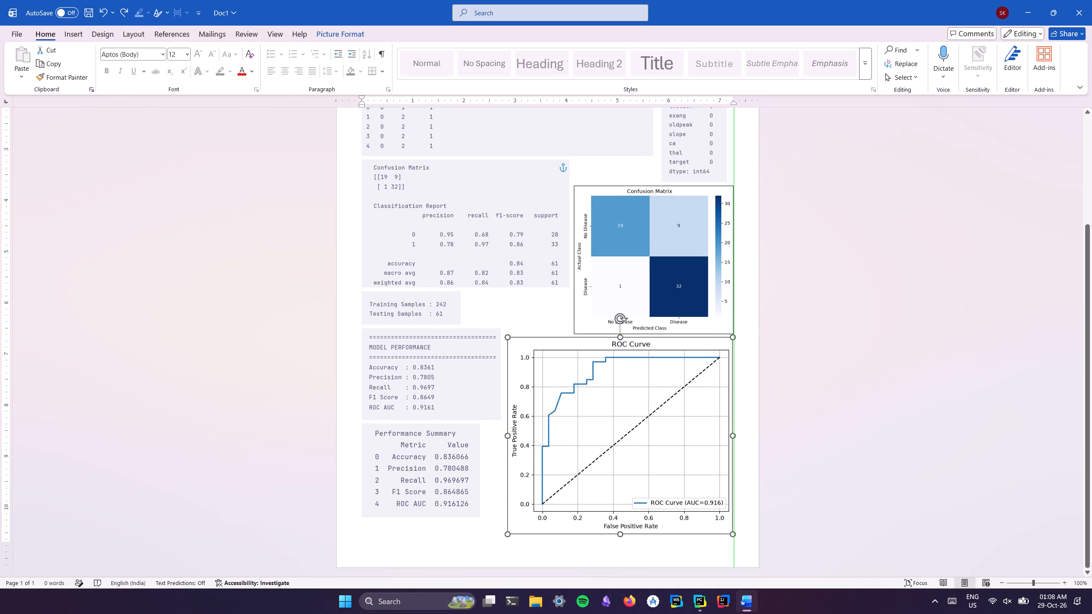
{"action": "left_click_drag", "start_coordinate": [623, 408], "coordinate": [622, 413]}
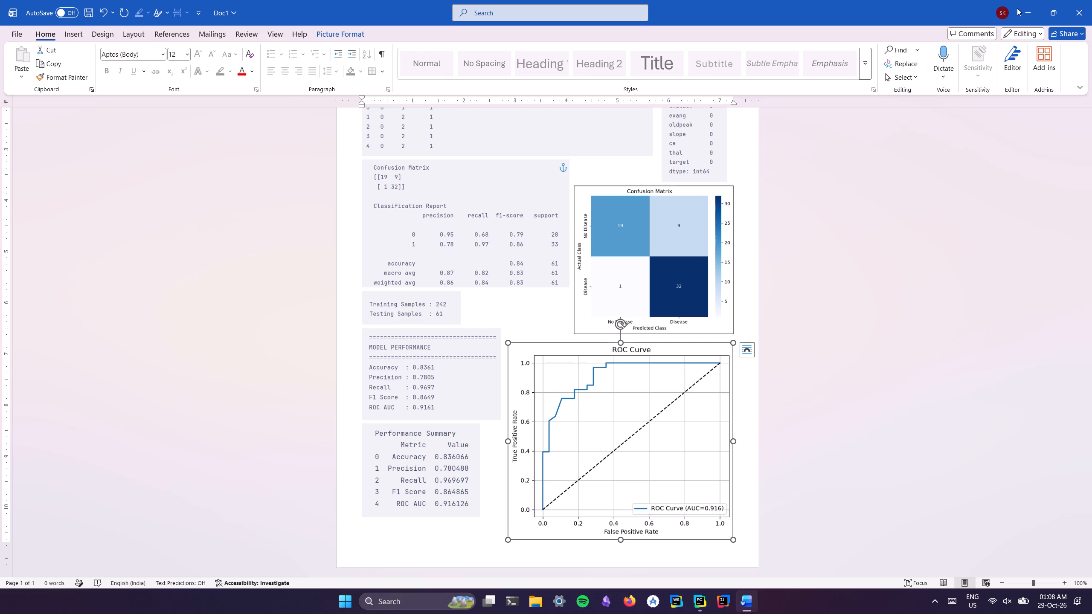
Switch to PyCharm and look through the program8.ipynb outputs, from the dataset summary to the Fold-wise Accuracy plot.
{"action": "left_click", "coordinate": [1021, 9]}
{"action": "scroll", "coordinate": [508, 257], "scroll_direction": "down", "scroll_amount": 4}
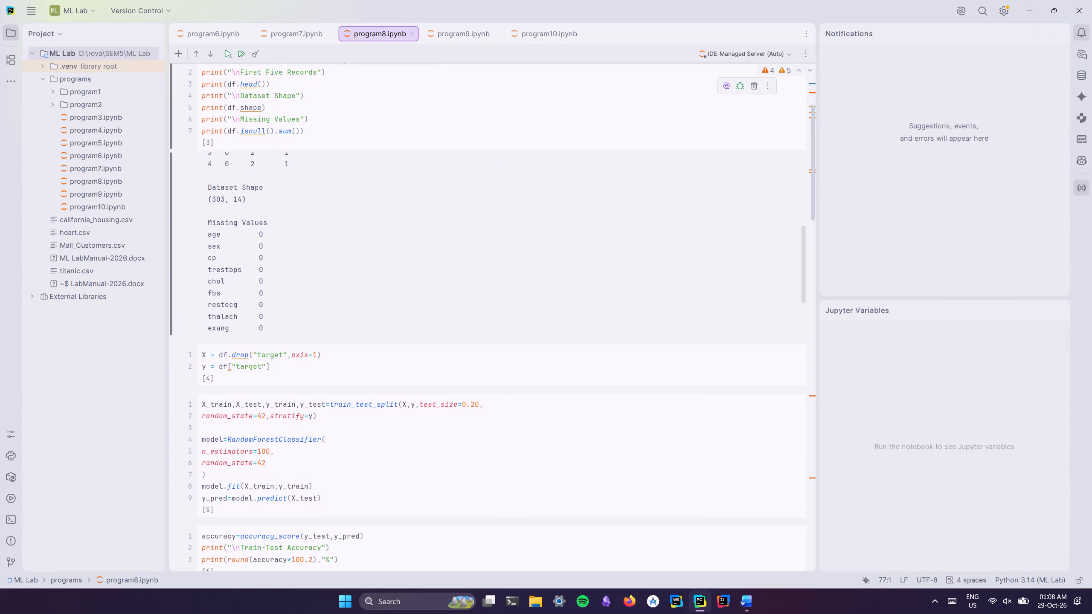
{"action": "scroll", "coordinate": [508, 257], "scroll_direction": "up", "scroll_amount": 4}
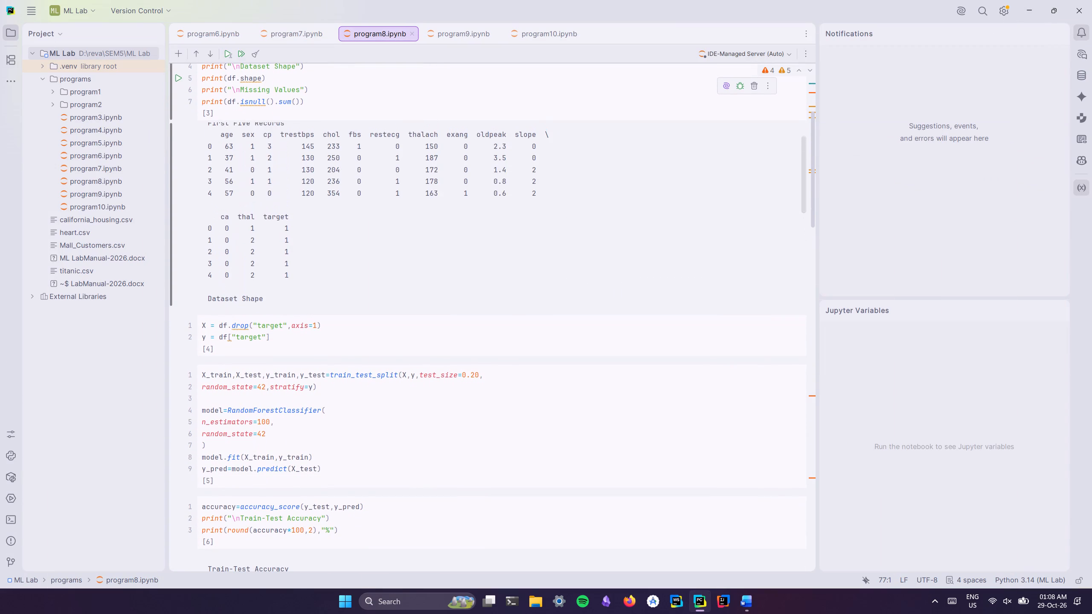
{"action": "scroll", "coordinate": [508, 257], "scroll_direction": "down", "scroll_amount": 14}
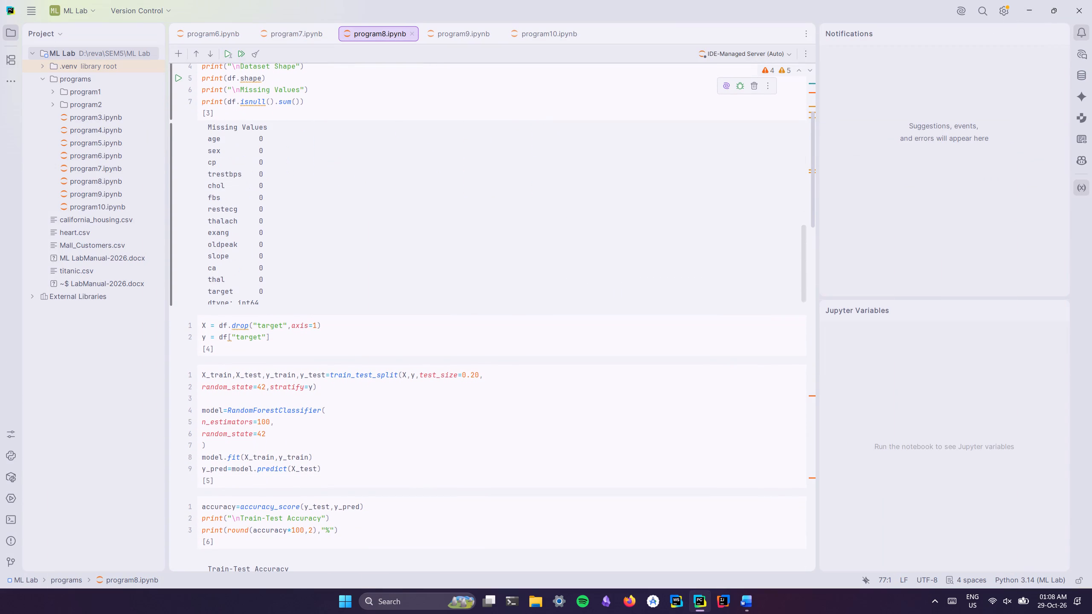
{"action": "scroll", "coordinate": [403, 403], "scroll_direction": "down", "scroll_amount": 4}
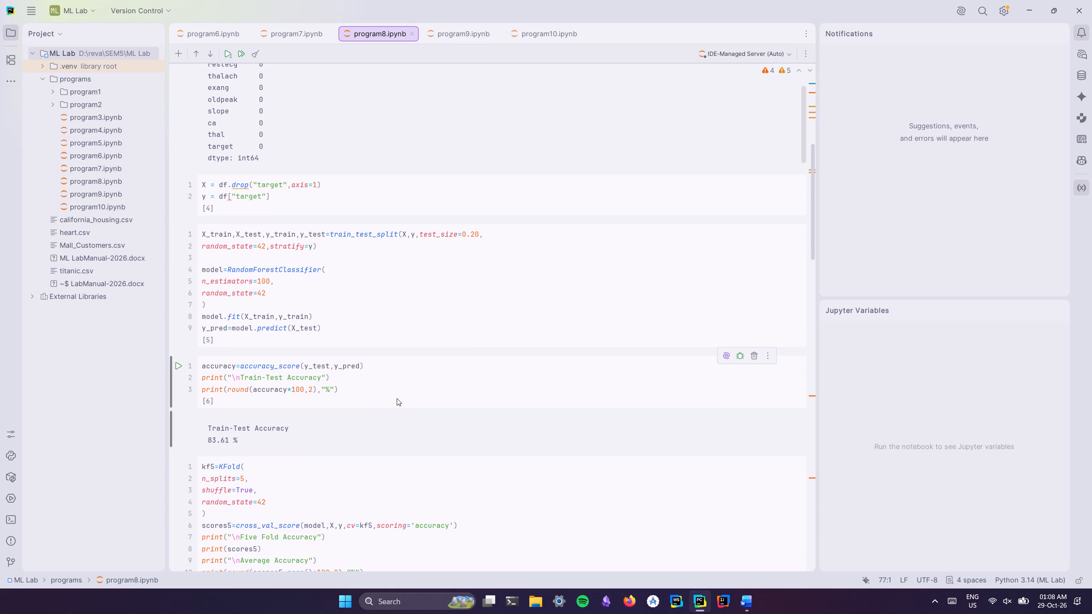
{"action": "scroll", "coordinate": [397, 398], "scroll_direction": "up", "scroll_amount": 1}
{"action": "scroll", "coordinate": [398, 397], "scroll_direction": "down", "scroll_amount": 13}
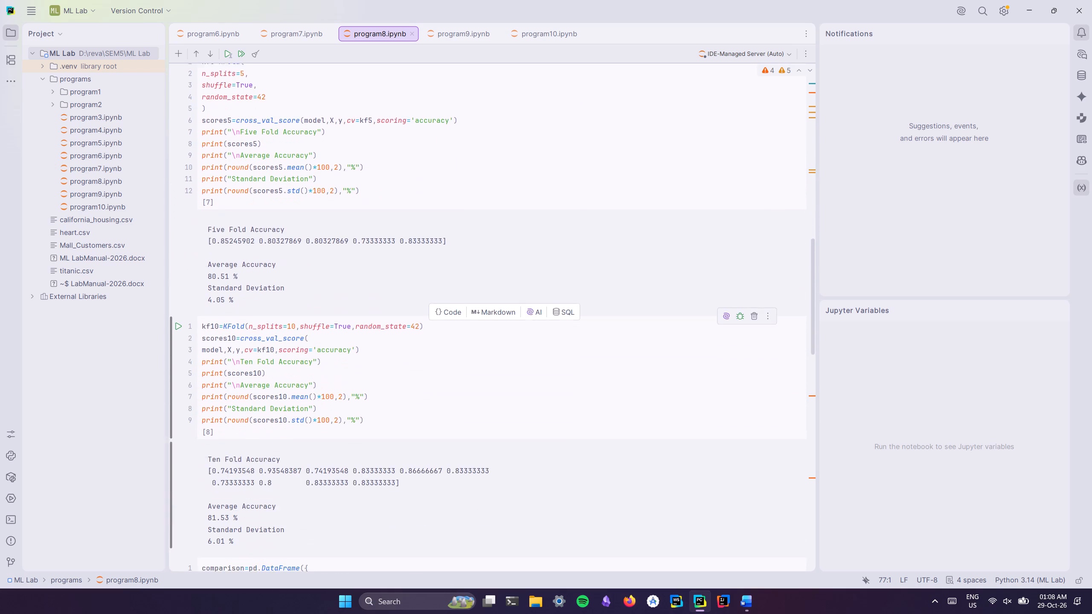
{"action": "scroll", "coordinate": [399, 394], "scroll_direction": "down", "scroll_amount": 7}
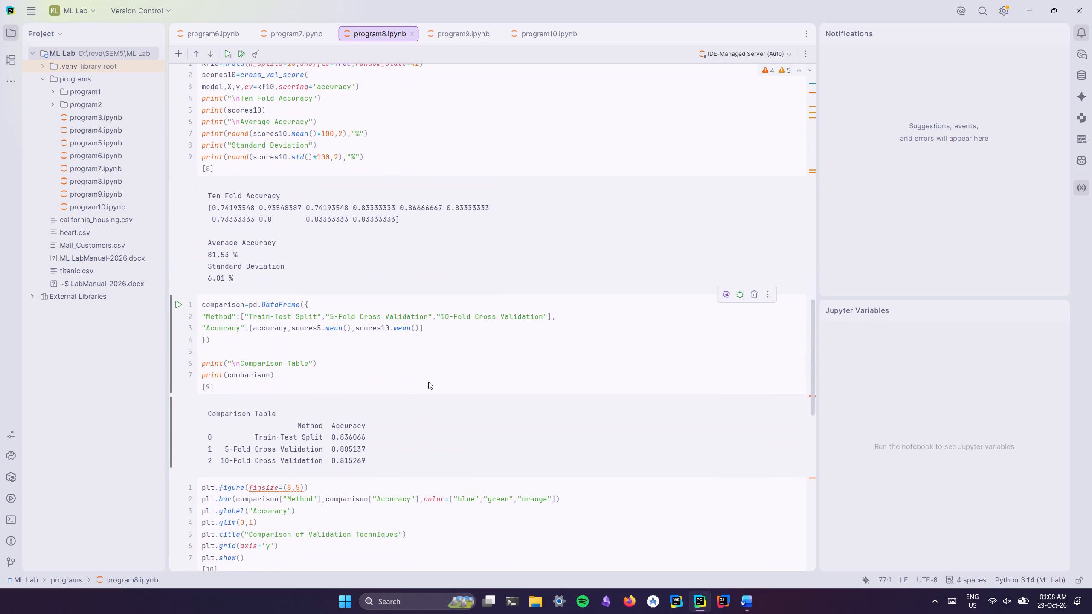
{"action": "scroll", "coordinate": [428, 382], "scroll_direction": "down", "scroll_amount": 11}
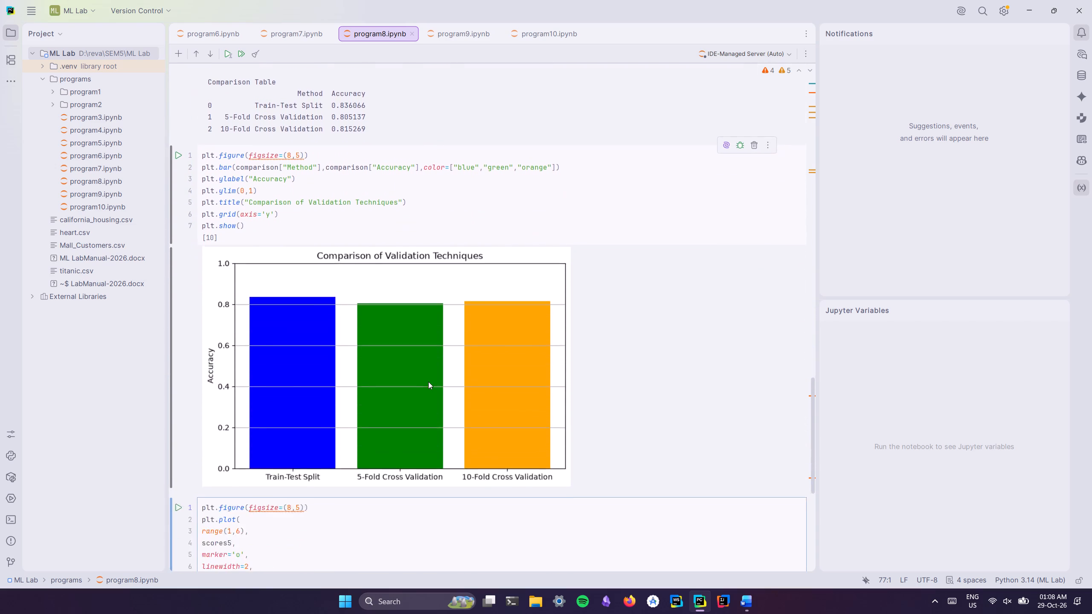
{"action": "scroll", "coordinate": [428, 382], "scroll_direction": "down", "scroll_amount": 12}
{"action": "scroll", "coordinate": [428, 382], "scroll_direction": "down", "scroll_amount": 13}
{"action": "scroll", "coordinate": [427, 382], "scroll_direction": "up", "scroll_amount": 6}
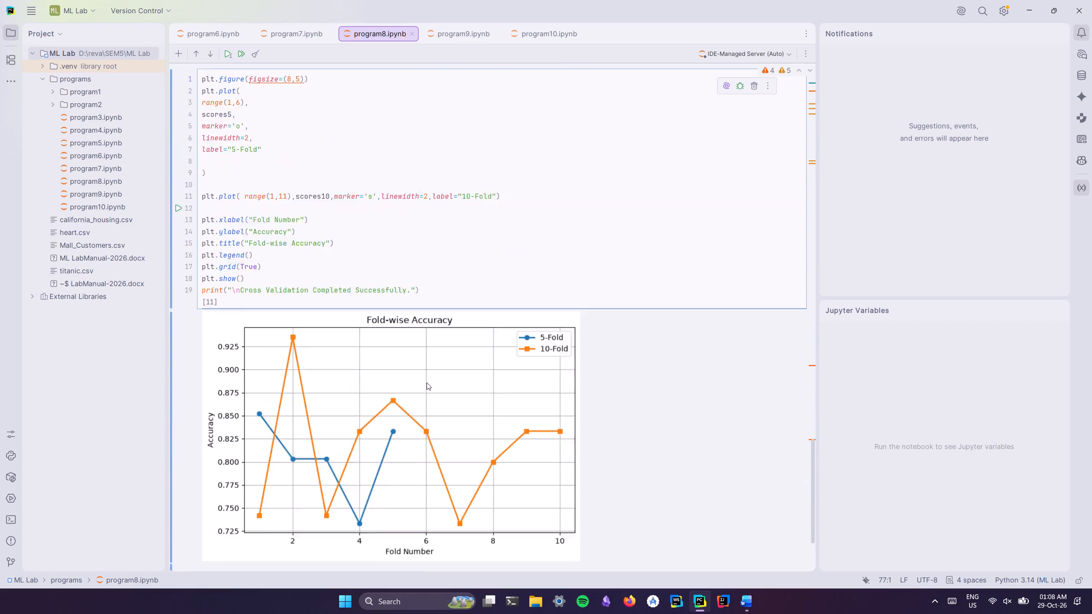
Copy the Comparison of Validation Techniques bar chart from the notebook output.
{"action": "scroll", "coordinate": [427, 382], "scroll_direction": "up", "scroll_amount": 9}
{"action": "right_click", "coordinate": [374, 298]}
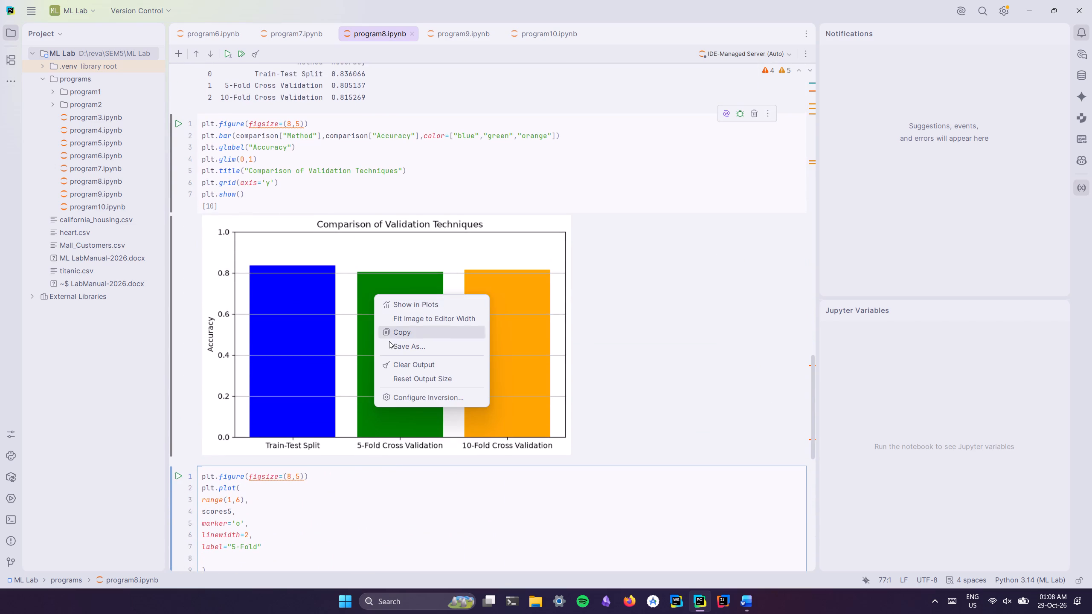
{"action": "left_click", "coordinate": [403, 328]}
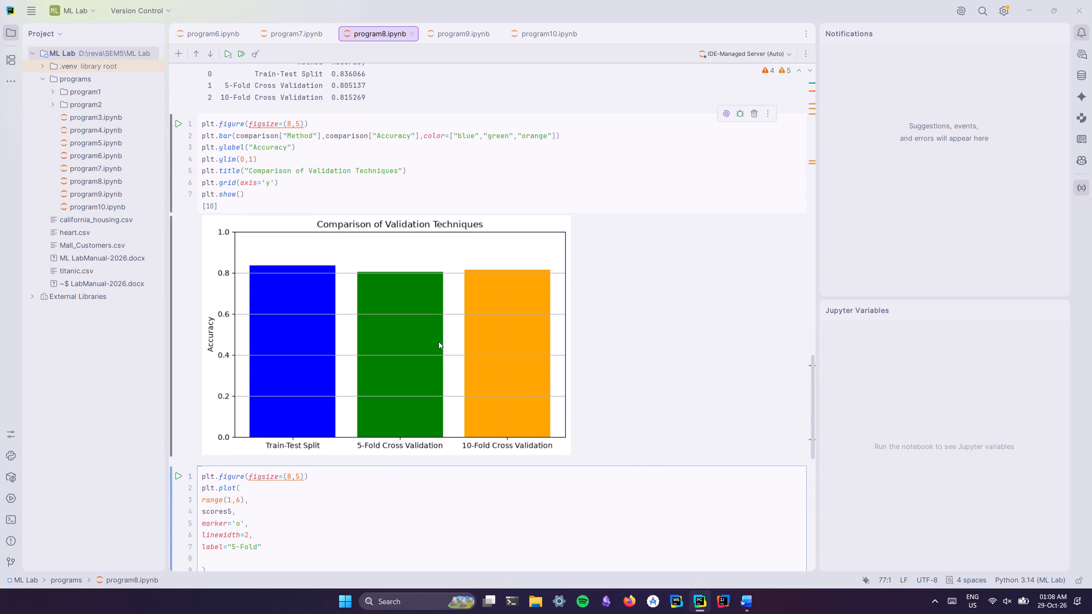
Return to Doc1 in Word and delete the Classification Report, Confusion Matrix heatmap and Training Samples pictures.
{"action": "key", "text": "alt+Tab"}
{"action": "right_click", "coordinate": [638, 253]}
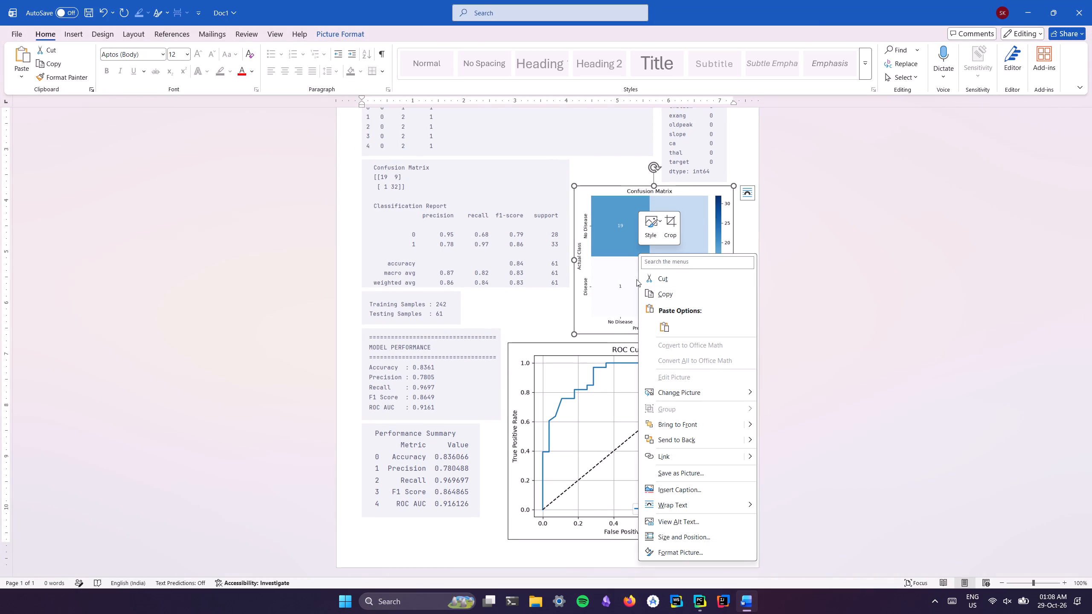
{"action": "left_click", "coordinate": [531, 233]}
{"action": "left_click", "coordinate": [530, 233]}
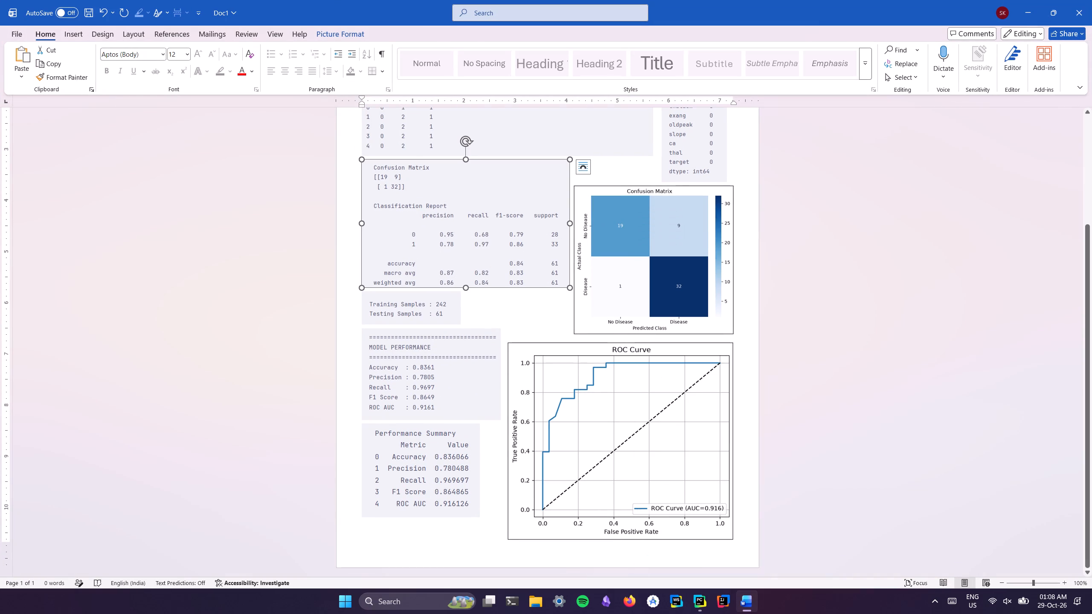
{"action": "key", "text": "Delete"}
{"action": "left_click", "coordinate": [570, 375]}
{"action": "left_click", "coordinate": [599, 375]}
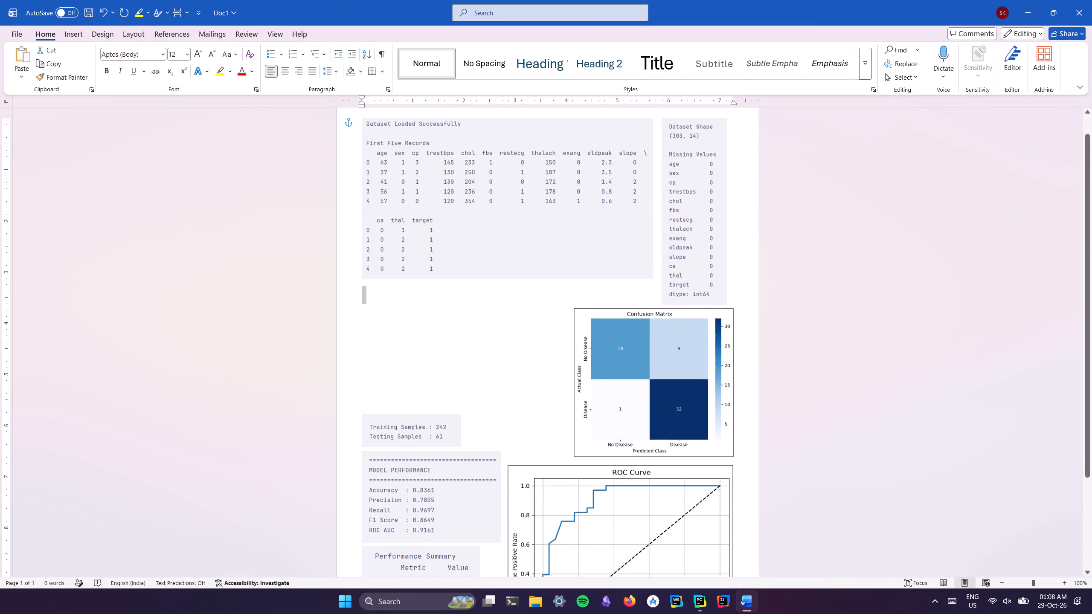
{"action": "key", "text": "Delete"}
{"action": "left_click", "coordinate": [419, 425]}
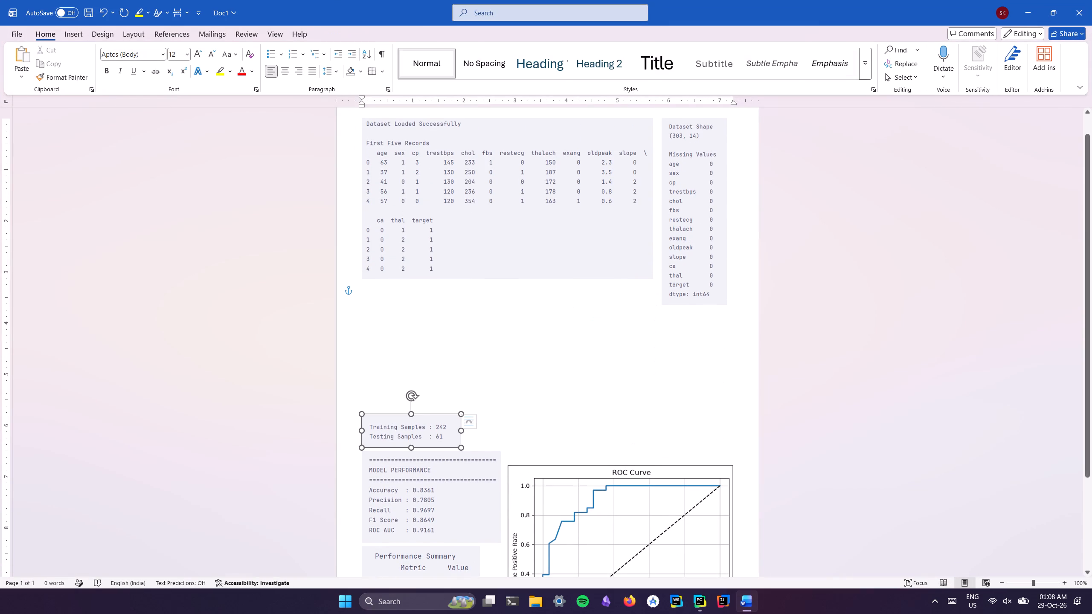
{"action": "key", "text": "Delete"}
Select the Model Performance, Performance Summary and ROC Curve pictures together and delete them.
{"action": "scroll", "coordinate": [438, 417], "scroll_direction": "down", "scroll_amount": 6}
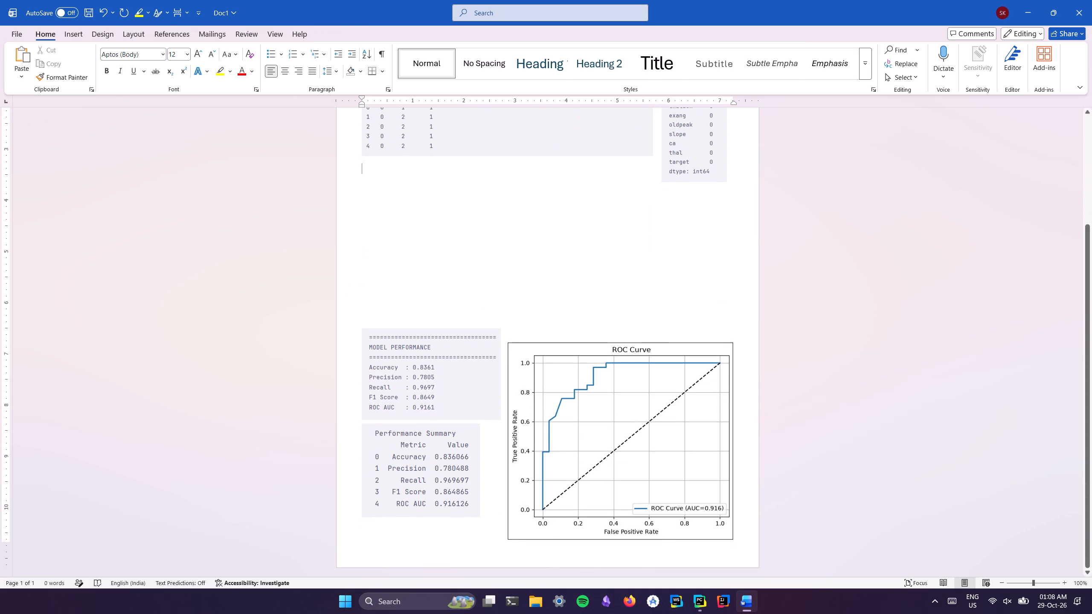
{"action": "left_click", "coordinate": [421, 332]}
{"action": "left_click", "coordinate": [424, 475], "text": "shift"}
{"action": "left_click", "coordinate": [583, 455], "text": "shift"}
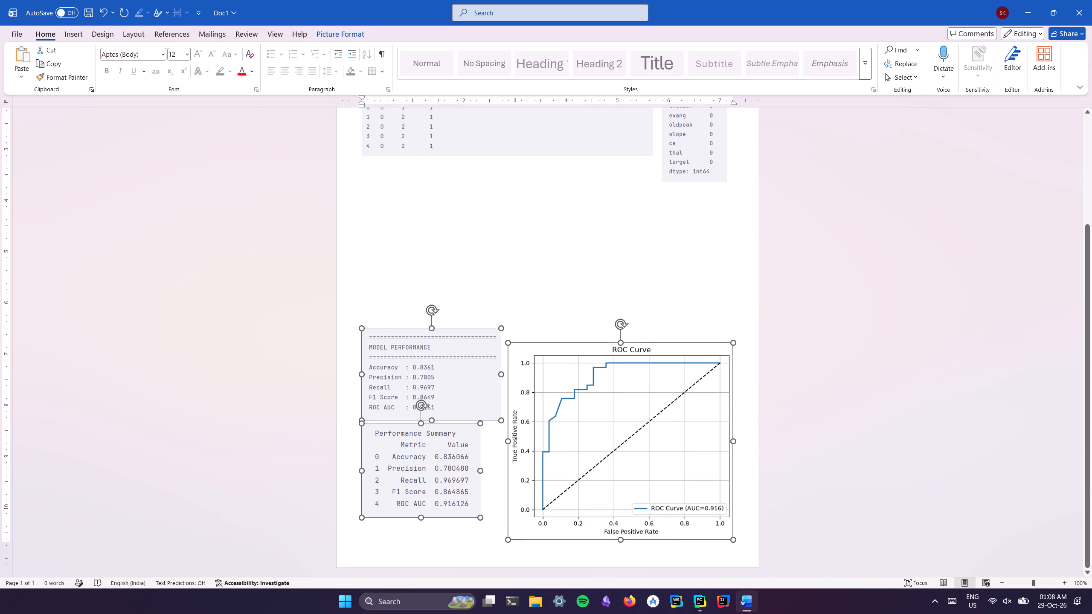
{"action": "key", "text": "Delete"}
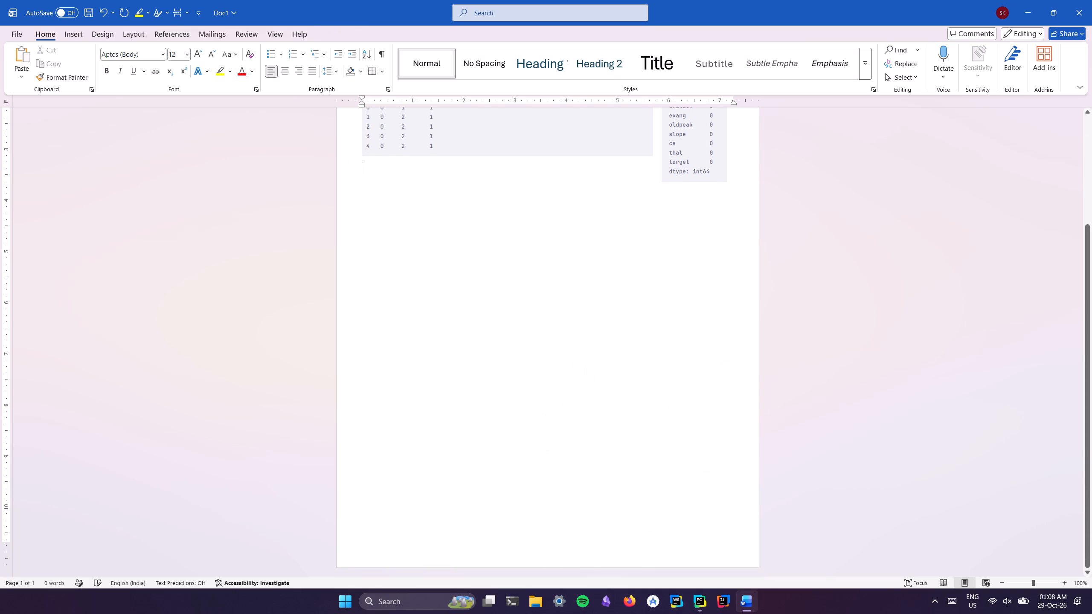
Enlarge the dataset output picture slightly from its corner.
{"action": "scroll", "coordinate": [558, 455], "scroll_direction": "up", "scroll_amount": 11}
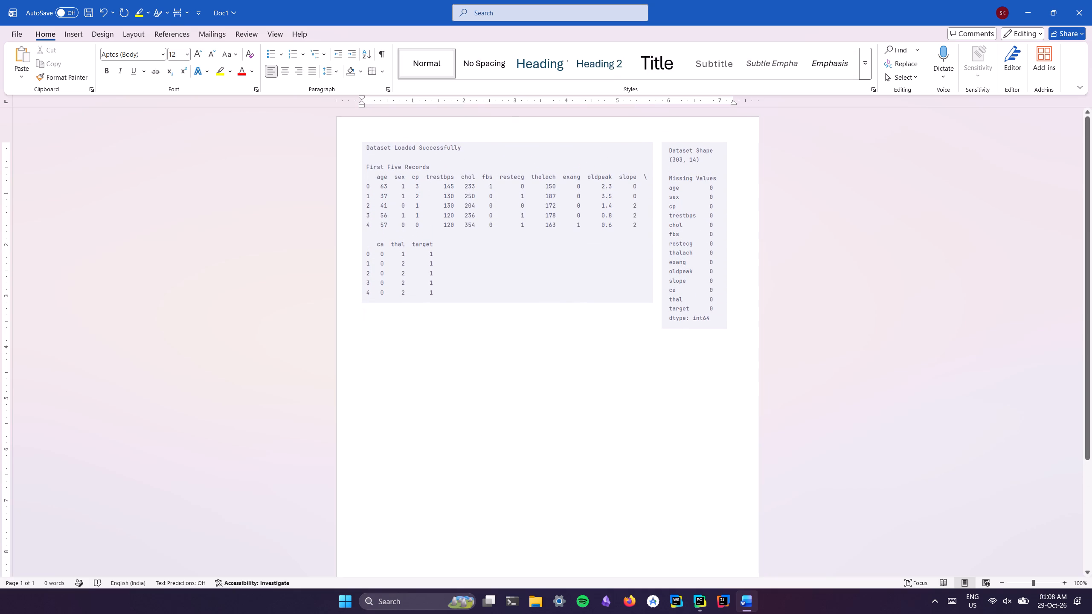
{"action": "left_click", "coordinate": [549, 252]}
{"action": "left_click_drag", "start_coordinate": [653, 304], "coordinate": [654, 309]}
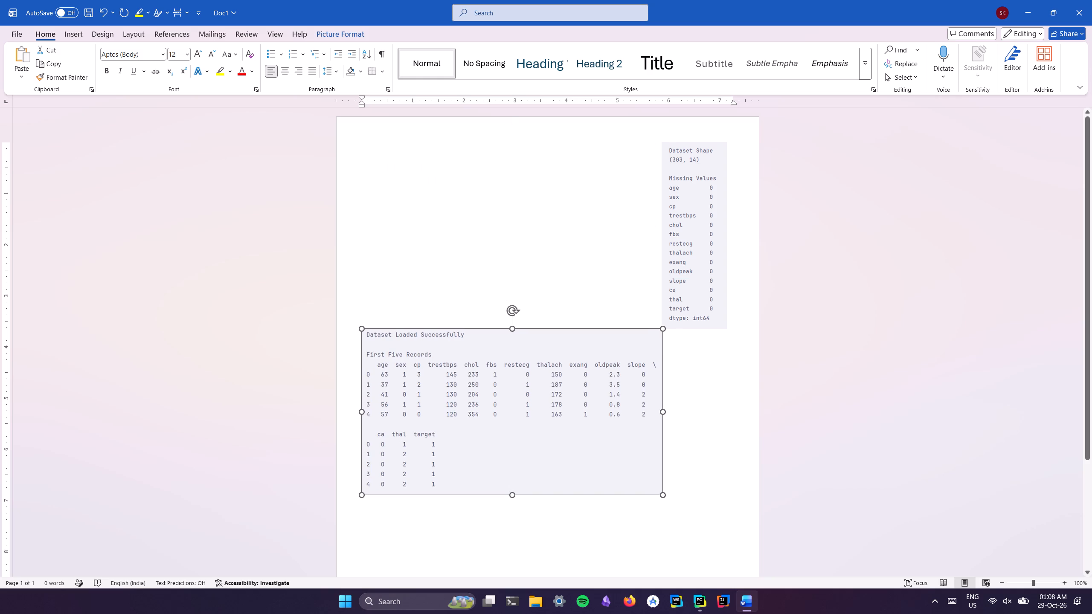
{"action": "left_click_drag", "start_coordinate": [654, 309], "coordinate": [645, 307]}
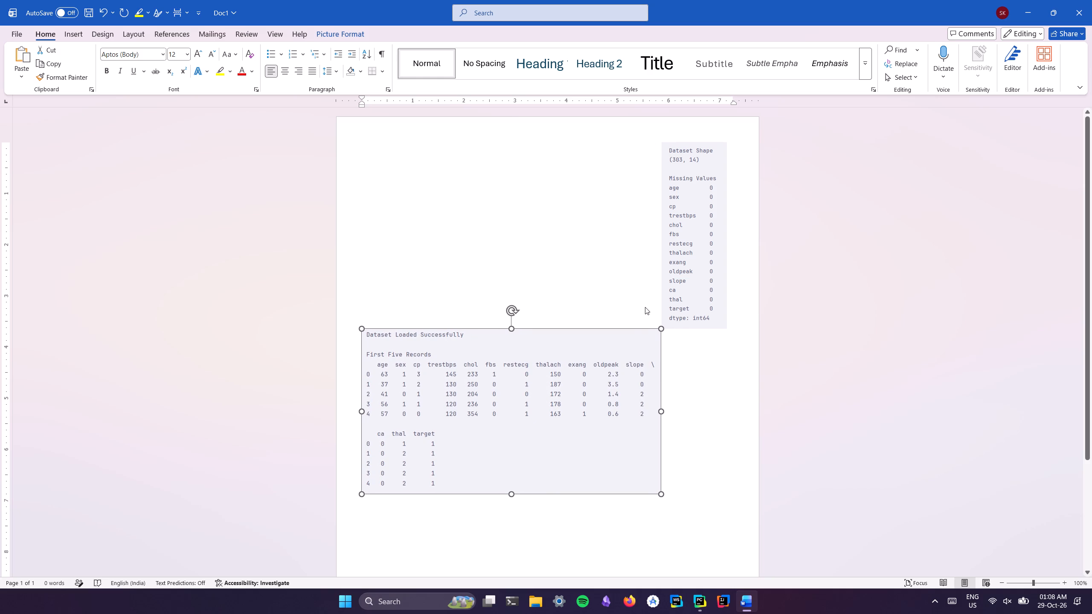
Set the First Five Records picture to square text wrapping and move it up to the page's top-left margin corner.
{"action": "left_click", "coordinate": [677, 336]}
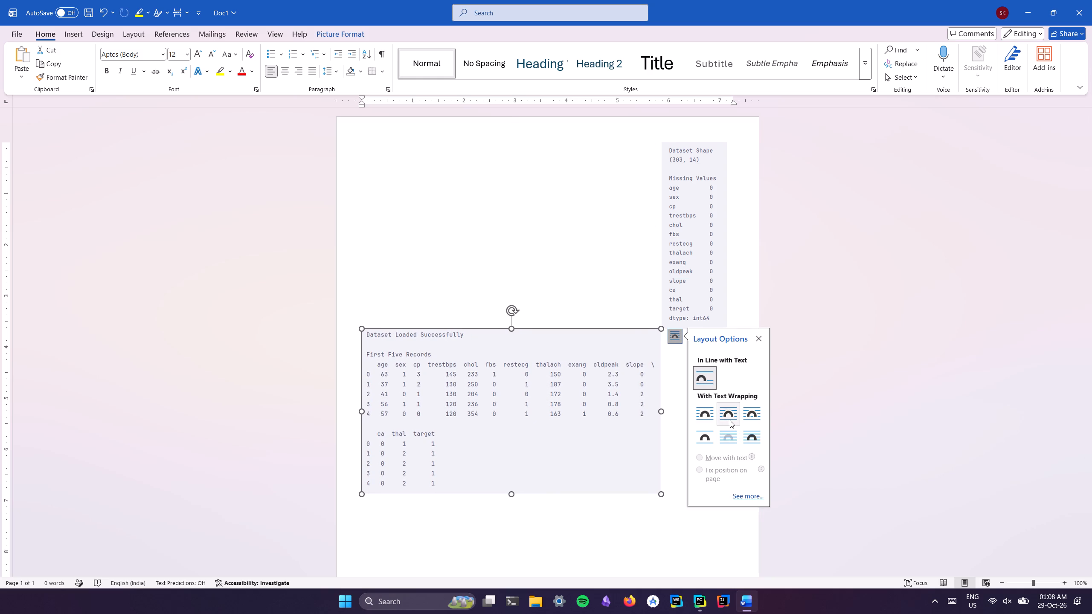
{"action": "left_click", "coordinate": [706, 416]}
{"action": "left_click_drag", "start_coordinate": [569, 422], "coordinate": [574, 232]}
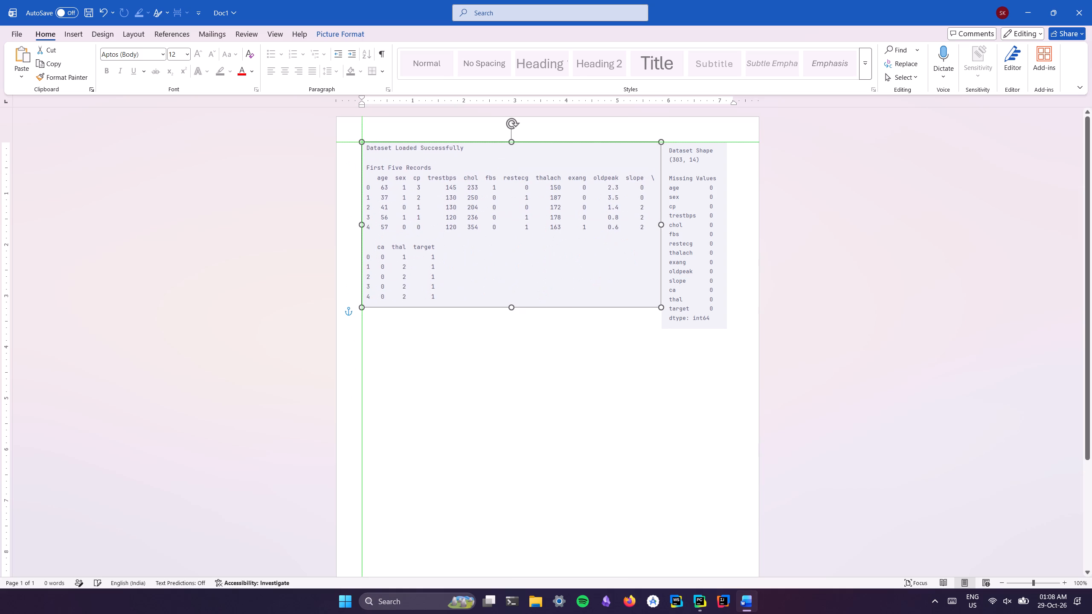
{"action": "left_click_drag", "start_coordinate": [574, 232], "coordinate": [573, 234]}
{"action": "left_click_drag", "start_coordinate": [573, 234], "coordinate": [573, 239]}
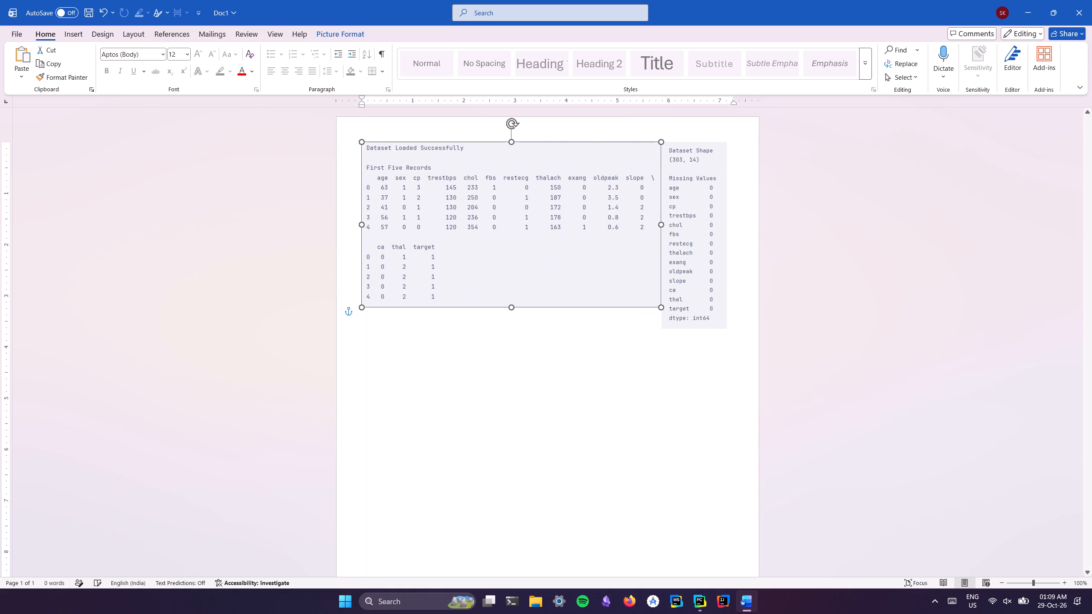
{"action": "left_click", "coordinate": [559, 364]}
Move the Dataset Shape and Missing Values picture outward to align with the page's right margin.
{"action": "left_click", "coordinate": [688, 264]}
{"action": "left_click_drag", "start_coordinate": [688, 257], "coordinate": [702, 257]}
Enlarge the First Five Records picture slightly and shrink the Missing Values picture to roughly match its height.
{"action": "left_click", "coordinate": [641, 277]}
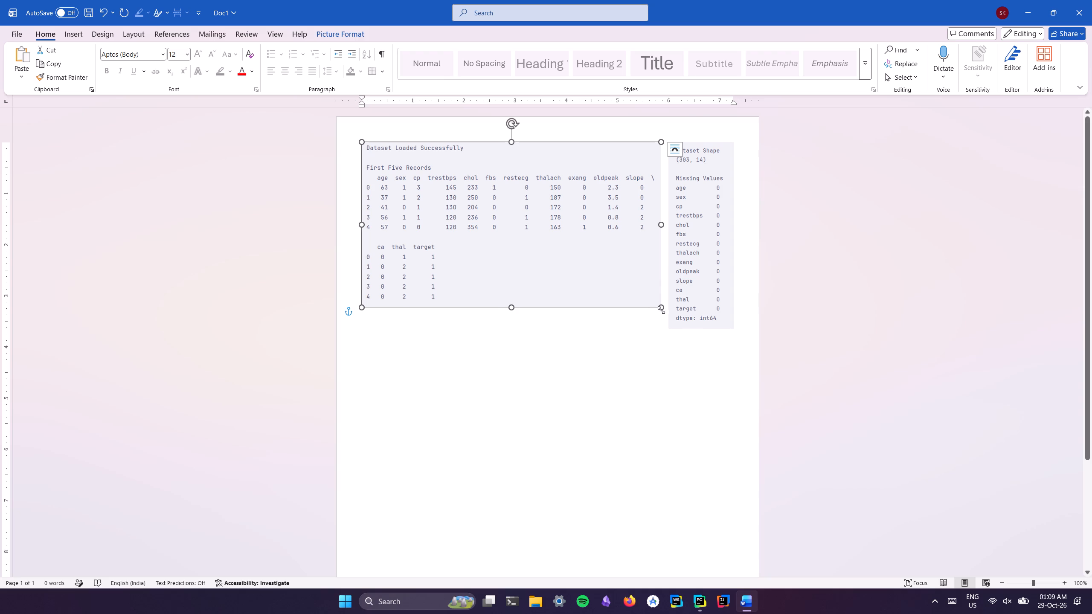
{"action": "left_click", "coordinate": [662, 307]}
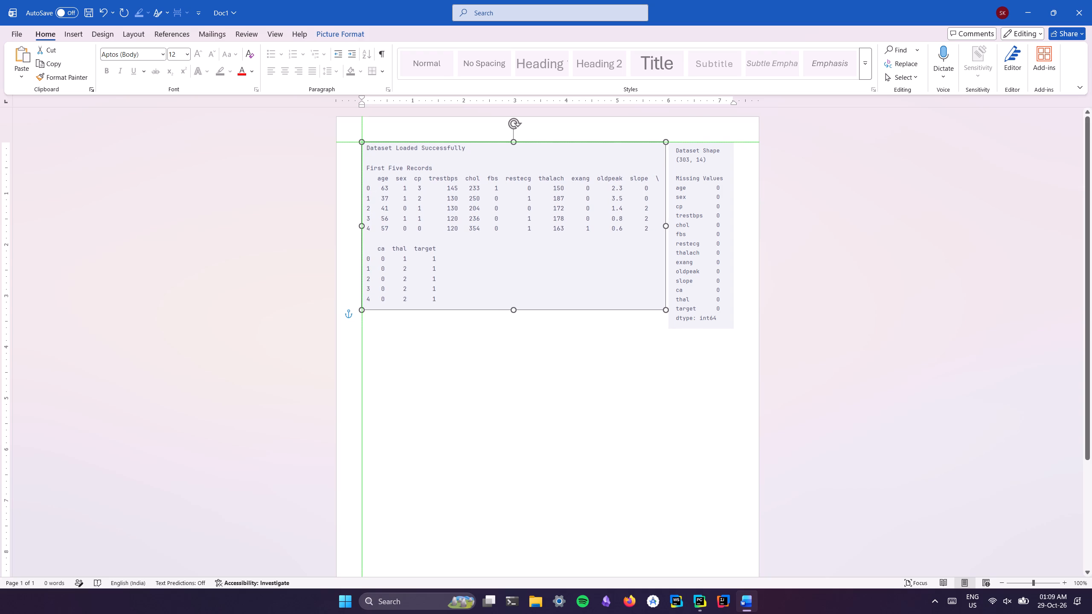
{"action": "left_click", "coordinate": [691, 311]}
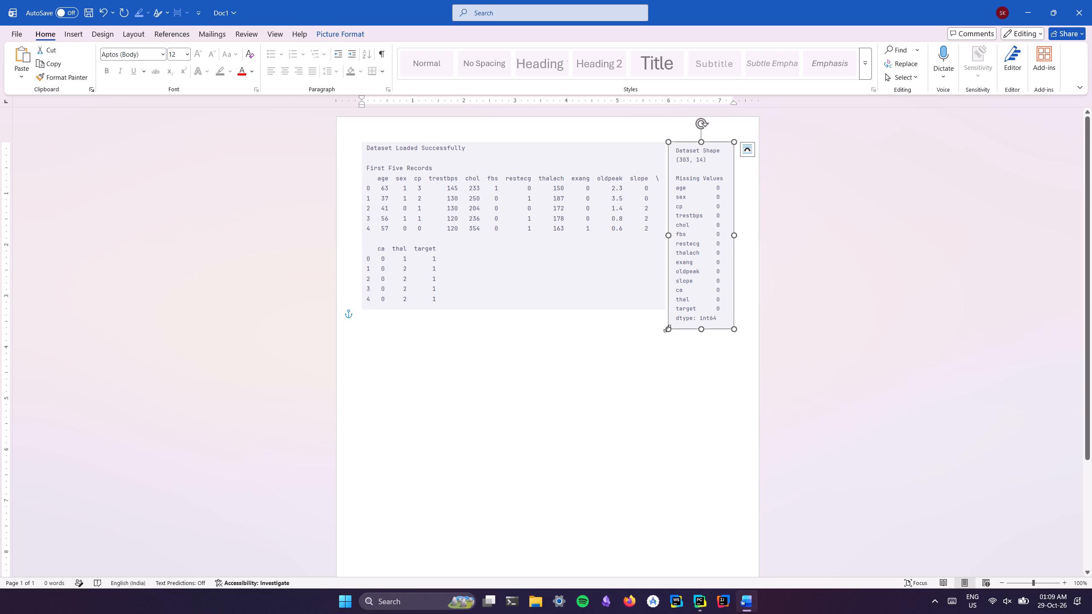
{"action": "left_click_drag", "start_coordinate": [667, 330], "coordinate": [676, 293]}
{"action": "left_click", "coordinate": [638, 295]}
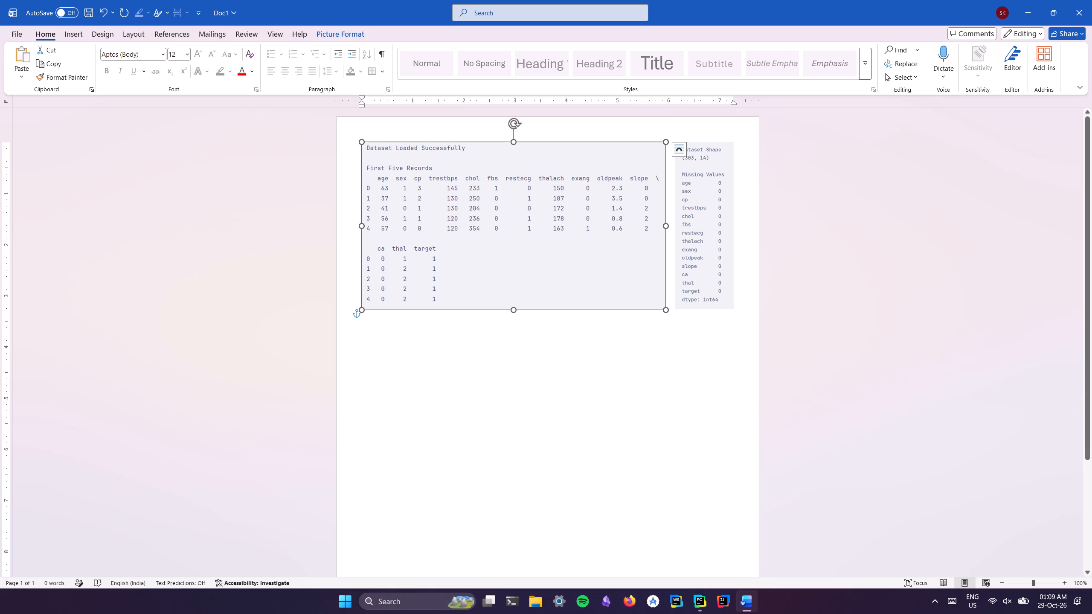
{"action": "left_click", "coordinate": [668, 310]}
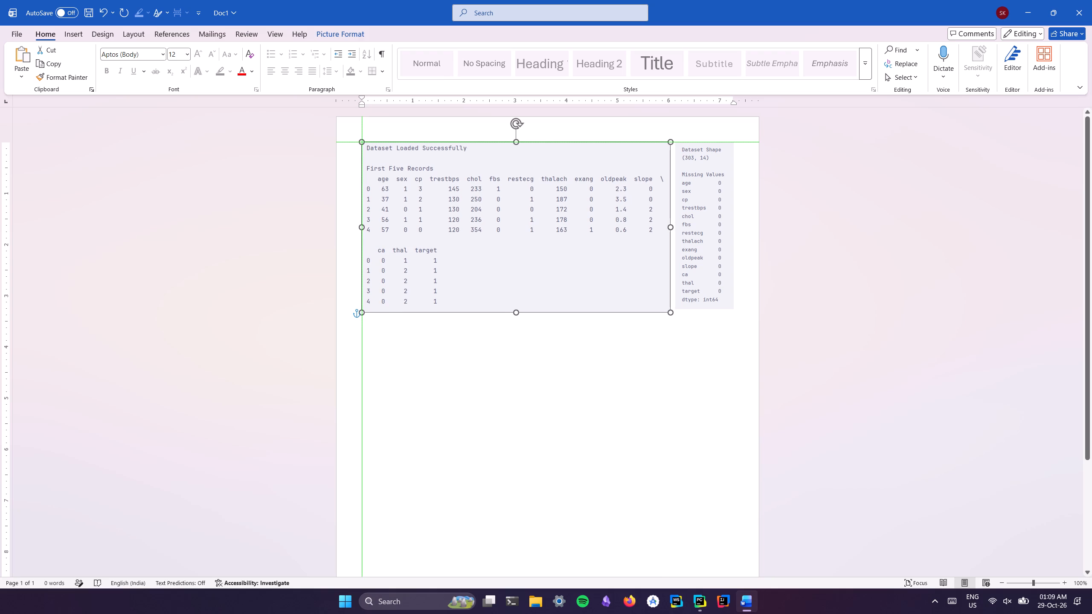
{"action": "left_click", "coordinate": [677, 306]}
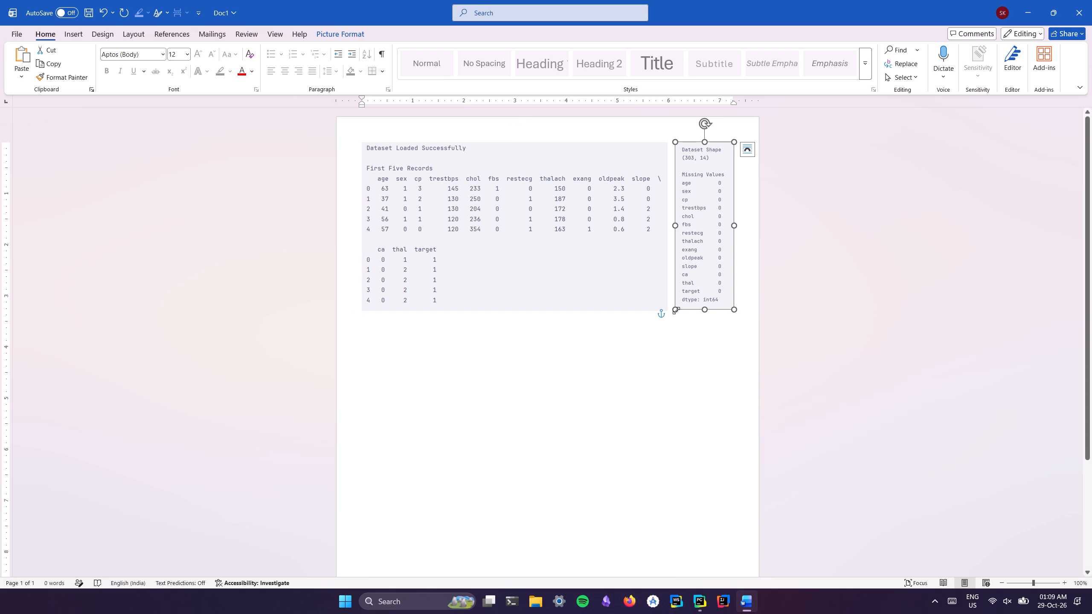
{"action": "left_click", "coordinate": [676, 310]}
{"action": "left_click", "coordinate": [656, 330]}
{"action": "left_click", "coordinate": [650, 356]}
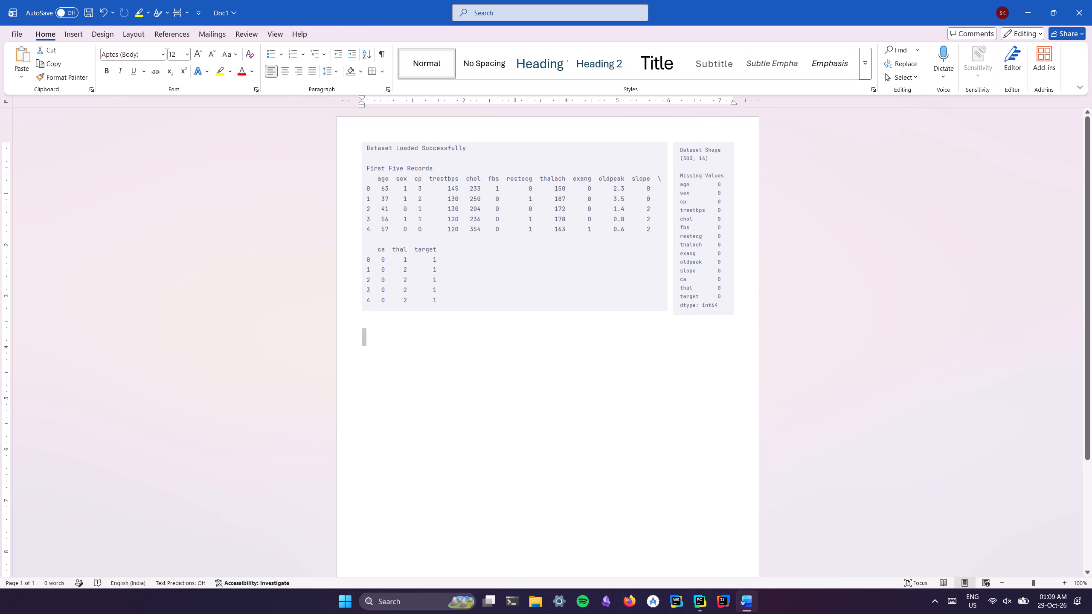
Fine-tune the Missing Values picture slightly smaller, keeping it aligned with the top and right margins.
{"action": "left_click", "coordinate": [643, 297]}
{"action": "left_click", "coordinate": [687, 309]}
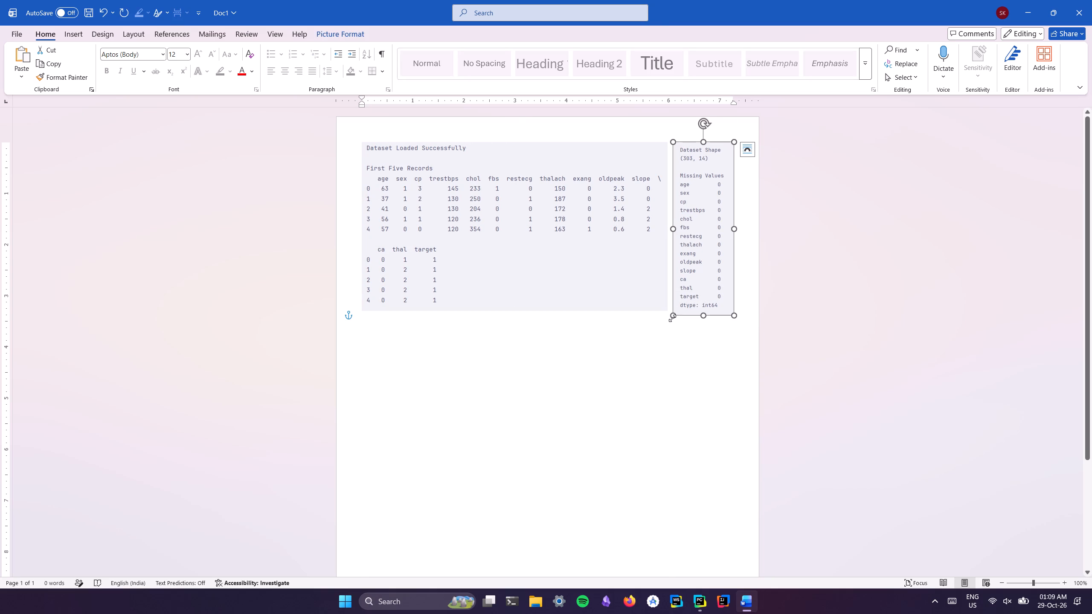
{"action": "left_click_drag", "start_coordinate": [672, 319], "coordinate": [676, 311]}
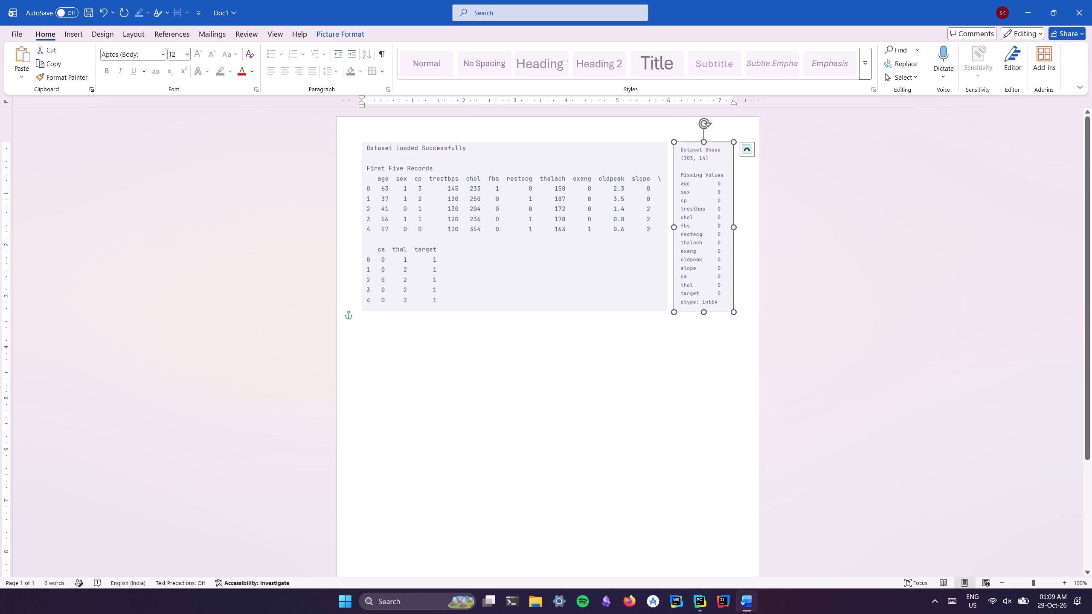
{"action": "left_click_drag", "start_coordinate": [693, 288], "coordinate": [691, 290]}
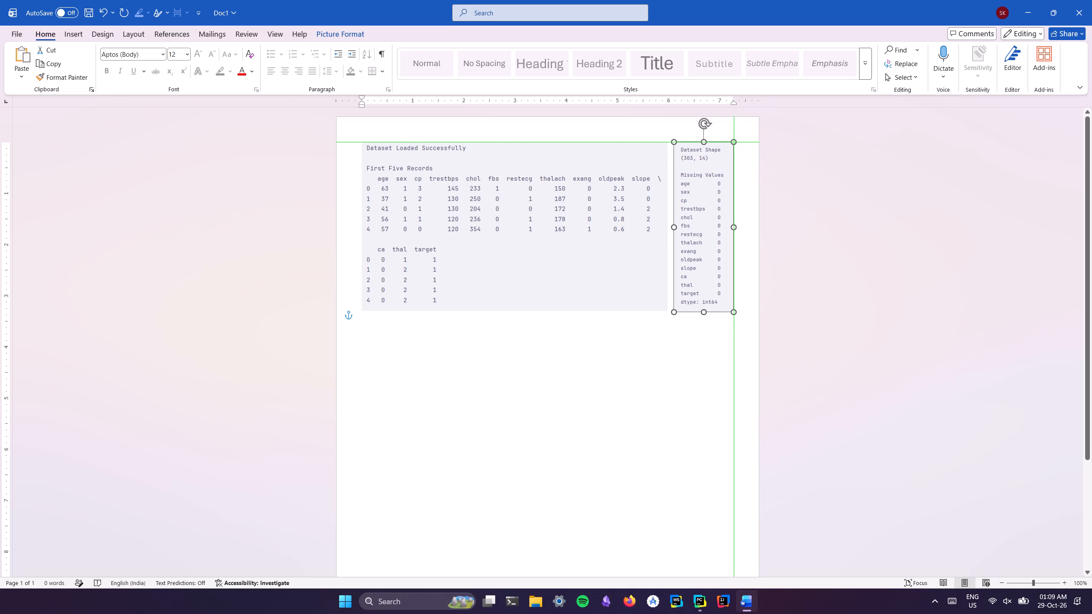
{"action": "left_click_drag", "start_coordinate": [691, 290], "coordinate": [689, 290]}
{"action": "left_click", "coordinate": [662, 336]}
{"action": "left_click", "coordinate": [622, 331]}
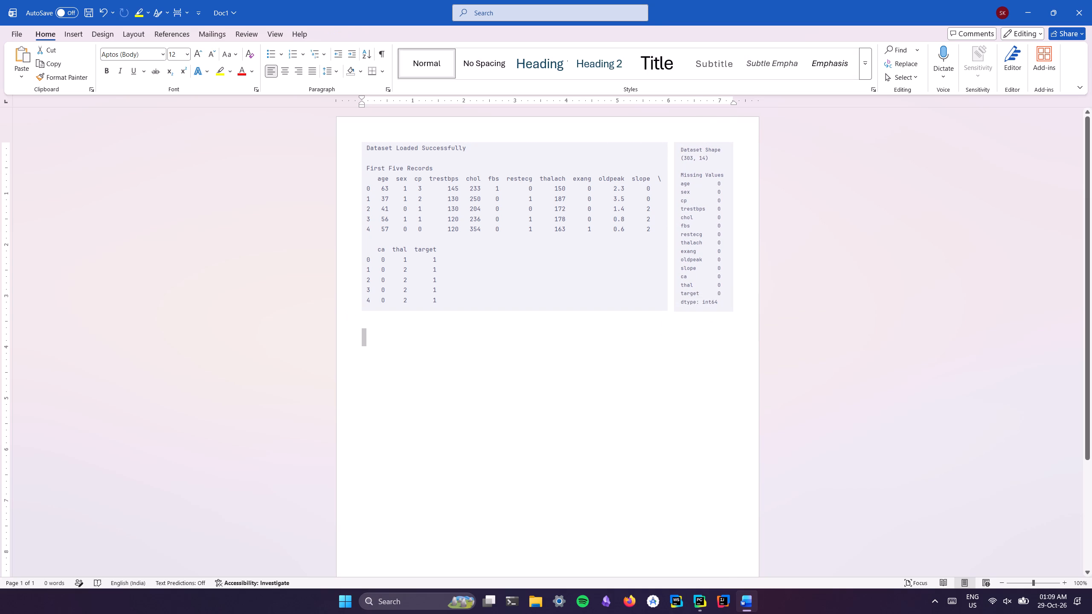
Delete the selected blank paragraph below the two dataset pictures.
{"action": "left_click", "coordinate": [539, 346]}
{"action": "left_click", "coordinate": [357, 325]}
{"action": "left_click", "coordinate": [377, 338]}
{"action": "left_click", "coordinate": [374, 342]}
{"action": "key", "text": "BackSpace"}
Switch to PyCharm and capture a screenshot of the Train-Test Accuracy output in program8.ipynb.
{"action": "key", "text": "alt+Tab"}
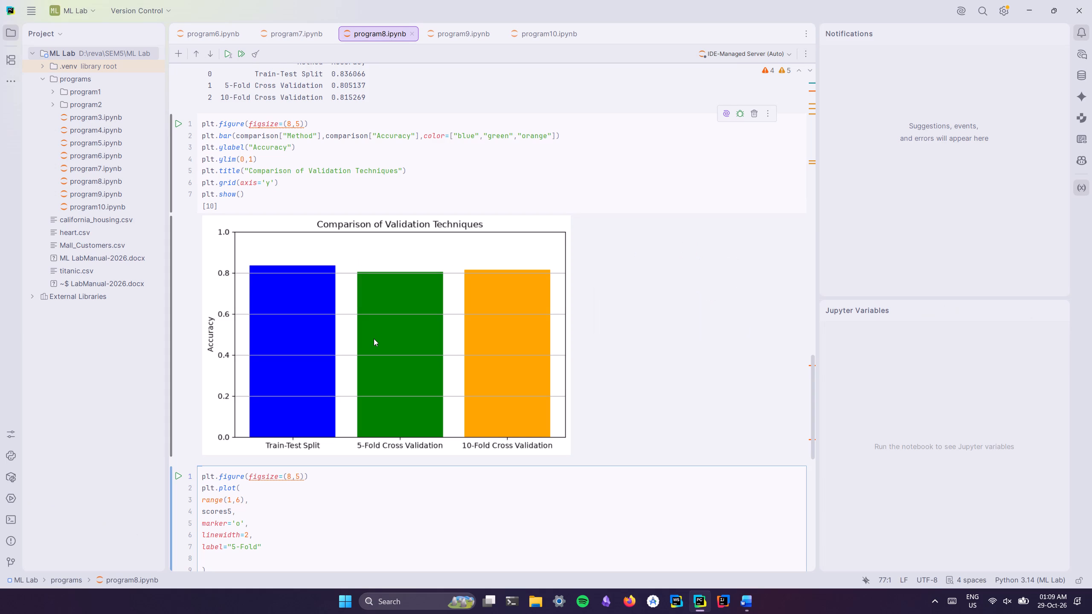
{"action": "scroll", "coordinate": [375, 329], "scroll_direction": "up", "scroll_amount": 20}
{"action": "scroll", "coordinate": [375, 329], "scroll_direction": "up", "scroll_amount": 20}
{"action": "scroll", "coordinate": [375, 329], "scroll_direction": "up", "scroll_amount": 6}
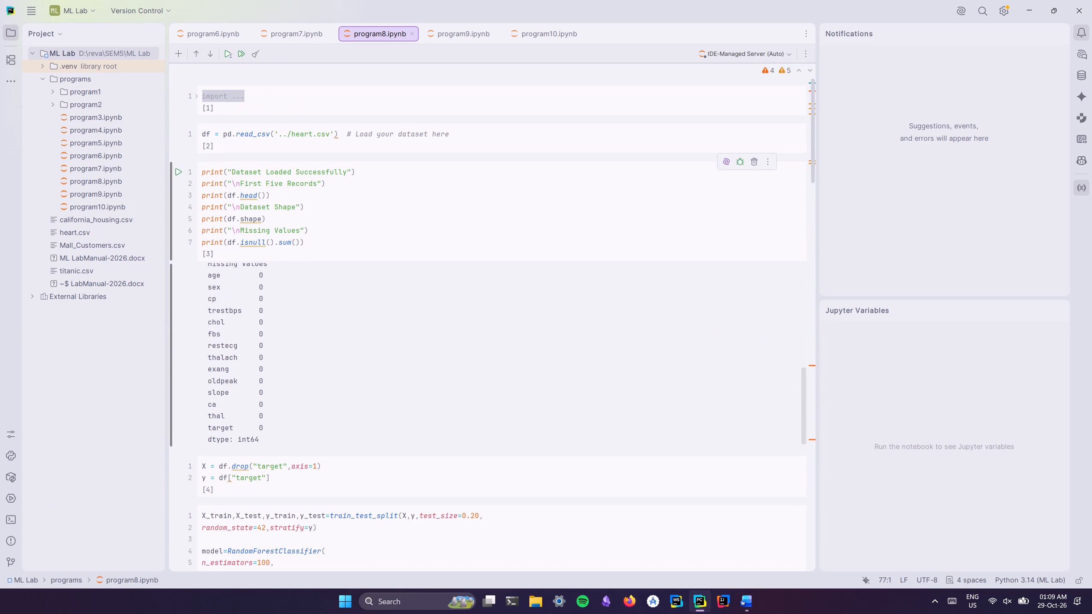
{"action": "scroll", "coordinate": [375, 329], "scroll_direction": "up", "scroll_amount": 12}
{"action": "scroll", "coordinate": [375, 329], "scroll_direction": "down", "scroll_amount": 19}
{"action": "scroll", "coordinate": [399, 341], "scroll_direction": "down", "scroll_amount": 7}
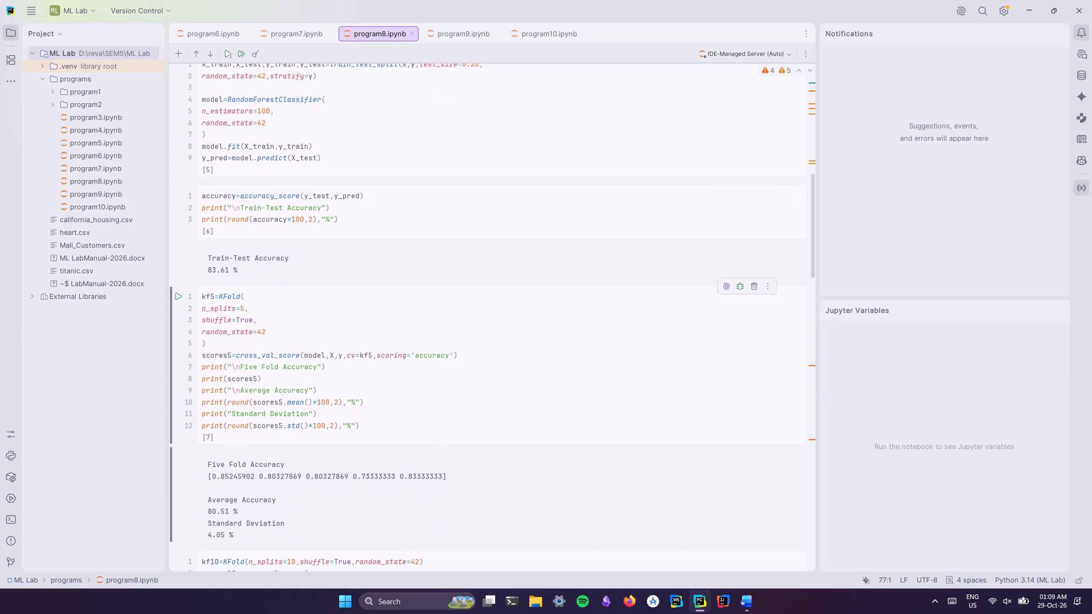
{"action": "scroll", "coordinate": [401, 342], "scroll_direction": "down", "scroll_amount": 1}
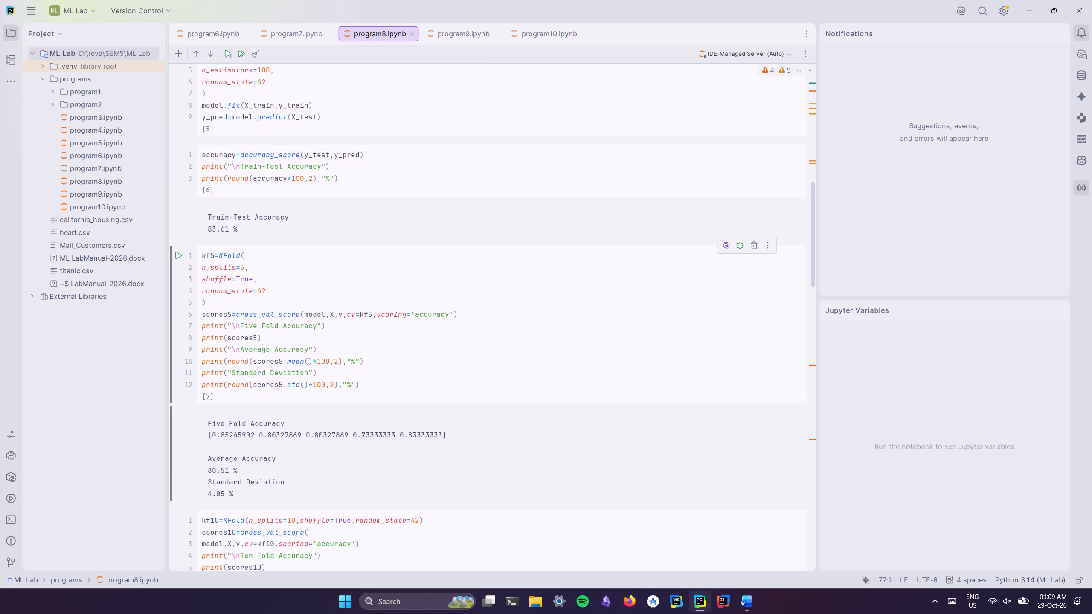
{"action": "scroll", "coordinate": [401, 342], "scroll_direction": "down", "scroll_amount": 7}
{"action": "scroll", "coordinate": [401, 342], "scroll_direction": "up", "scroll_amount": 8}
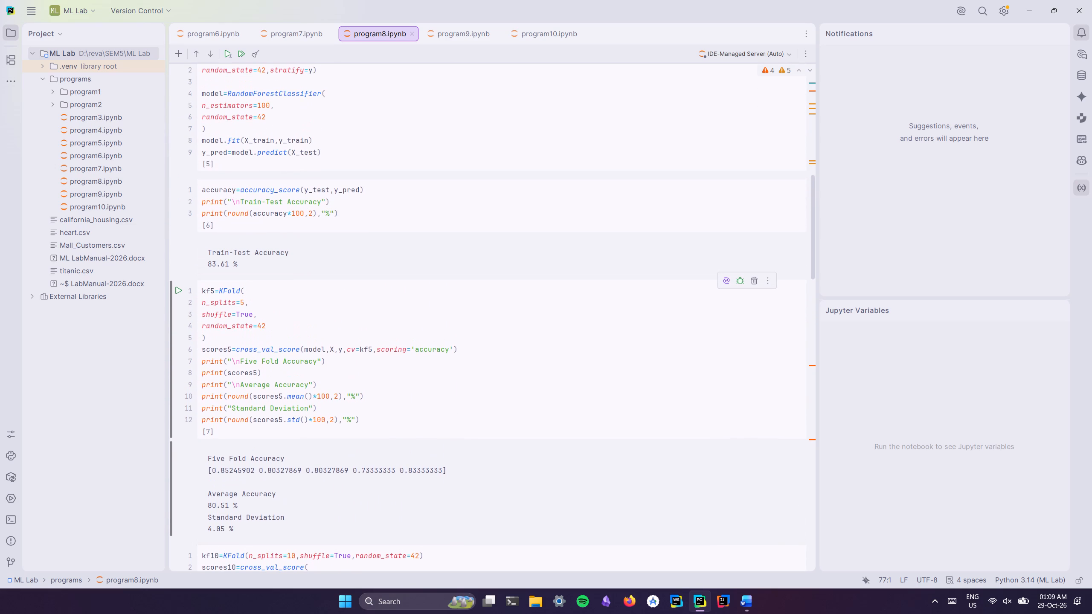
{"action": "key", "text": "shift+super+s"}
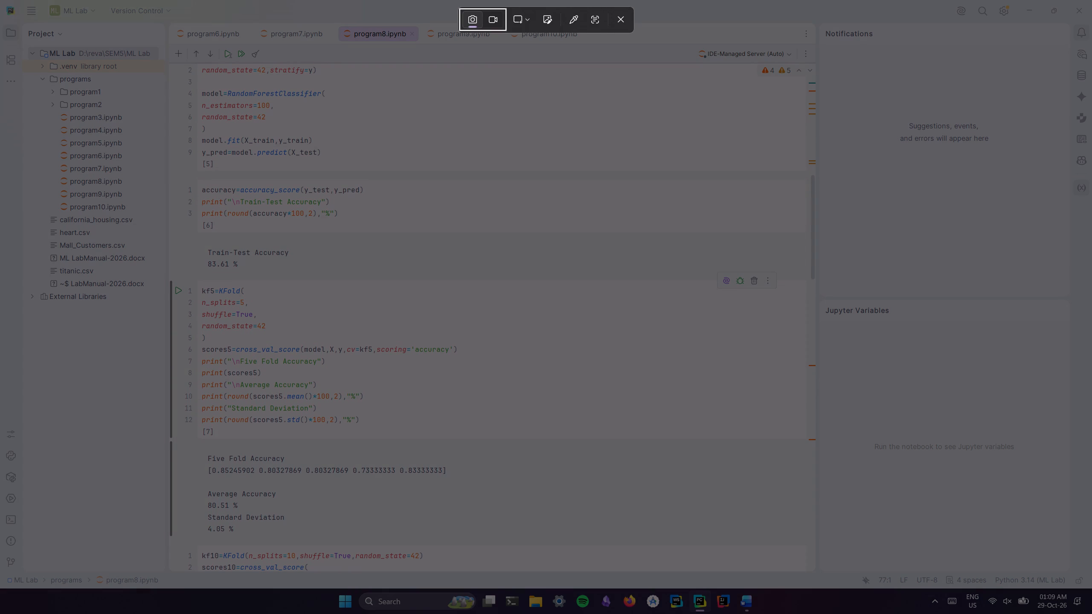
{"action": "scroll", "coordinate": [199, 242], "scroll_direction": "down", "scroll_amount": 5}
{"action": "left_click_drag", "start_coordinate": [199, 238], "coordinate": [203, 245]}
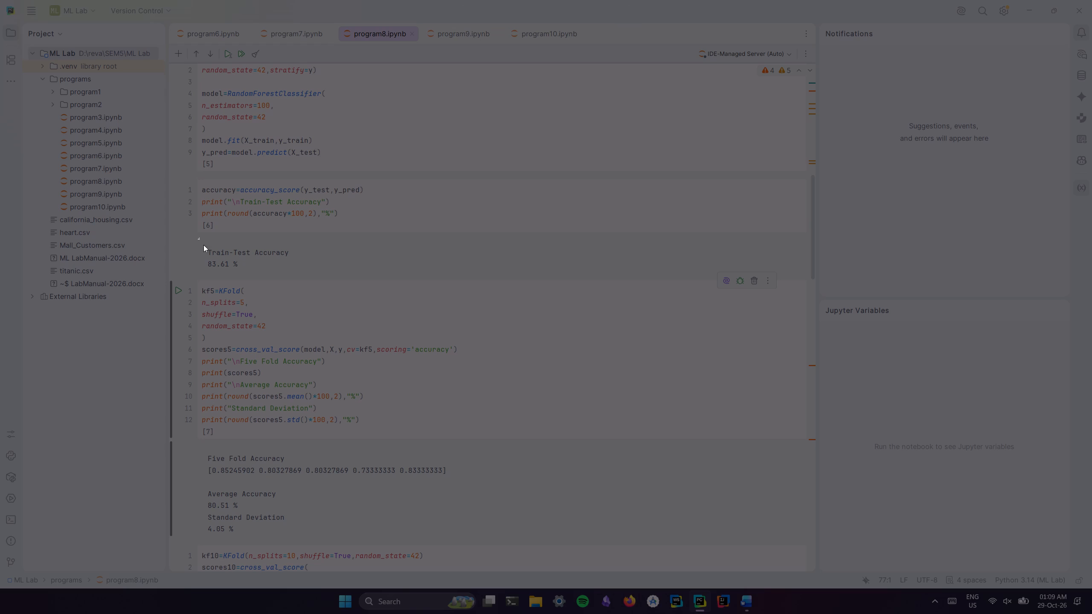
{"action": "left_click_drag", "start_coordinate": [203, 245], "coordinate": [297, 273]}
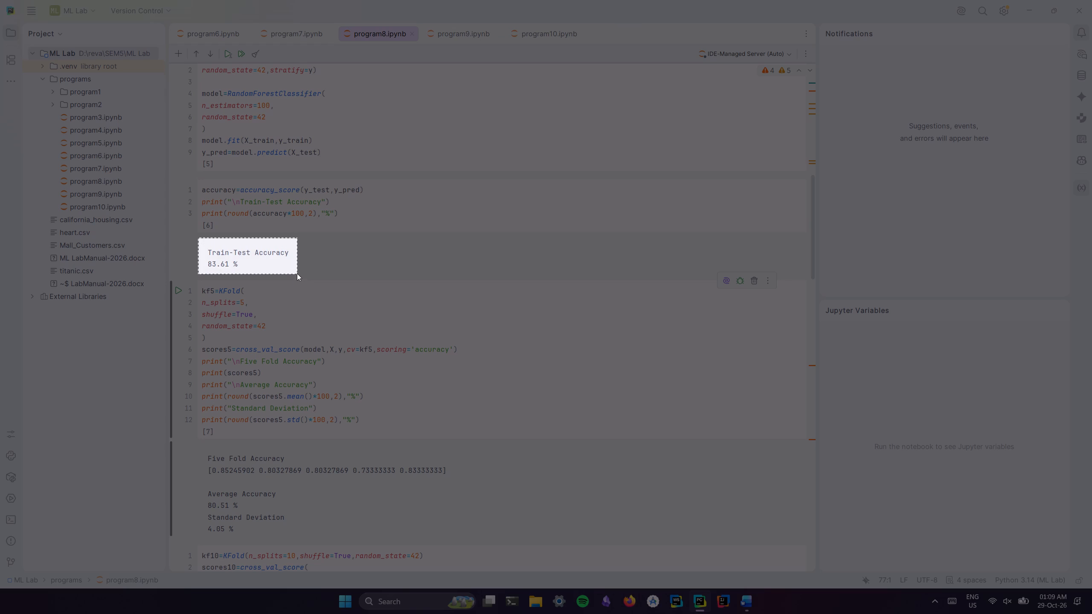
{"action": "left_click_drag", "start_coordinate": [297, 273], "coordinate": [297, 273]}
Rerun program8's first four cells: the imports, heart.csv loading, dataset summary, and X and y definitions.
{"action": "scroll", "coordinate": [297, 273], "scroll_direction": "up", "scroll_amount": 5}
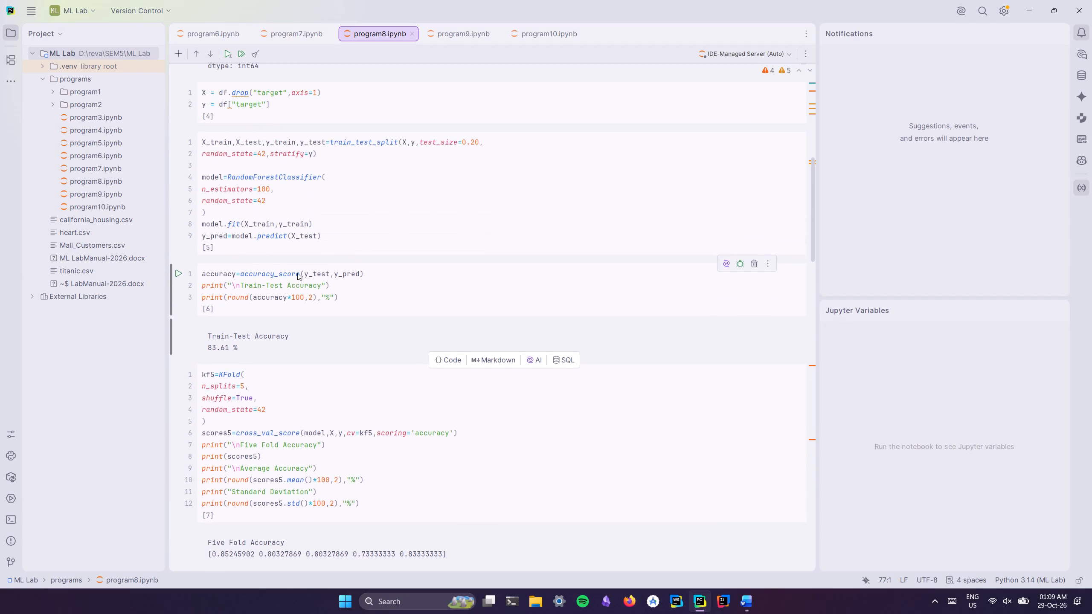
{"action": "scroll", "coordinate": [297, 273], "scroll_direction": "up", "scroll_amount": 17}
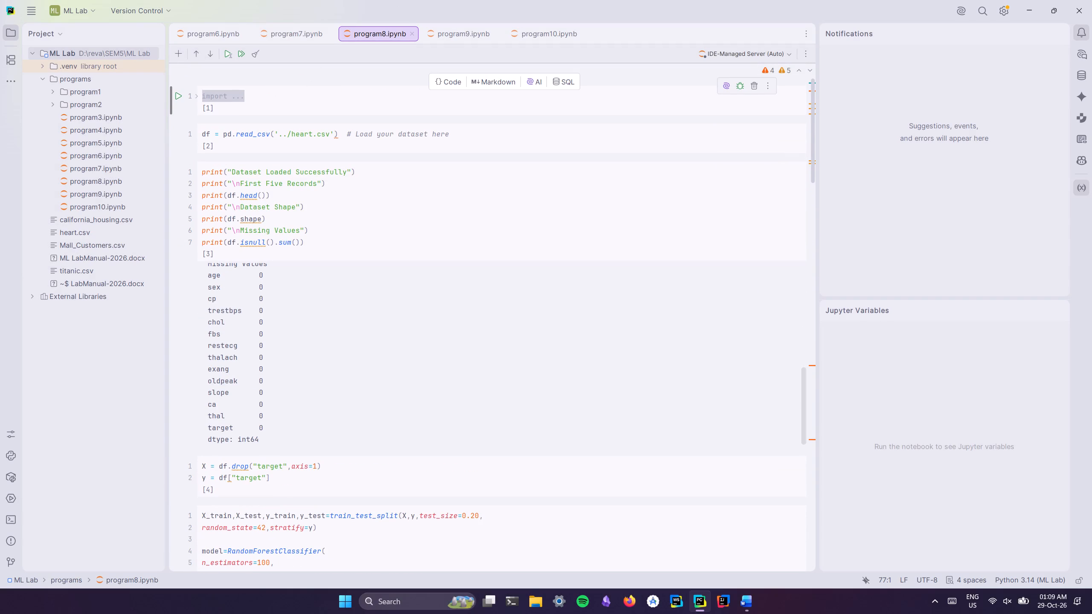
{"action": "left_click", "coordinate": [176, 94]}
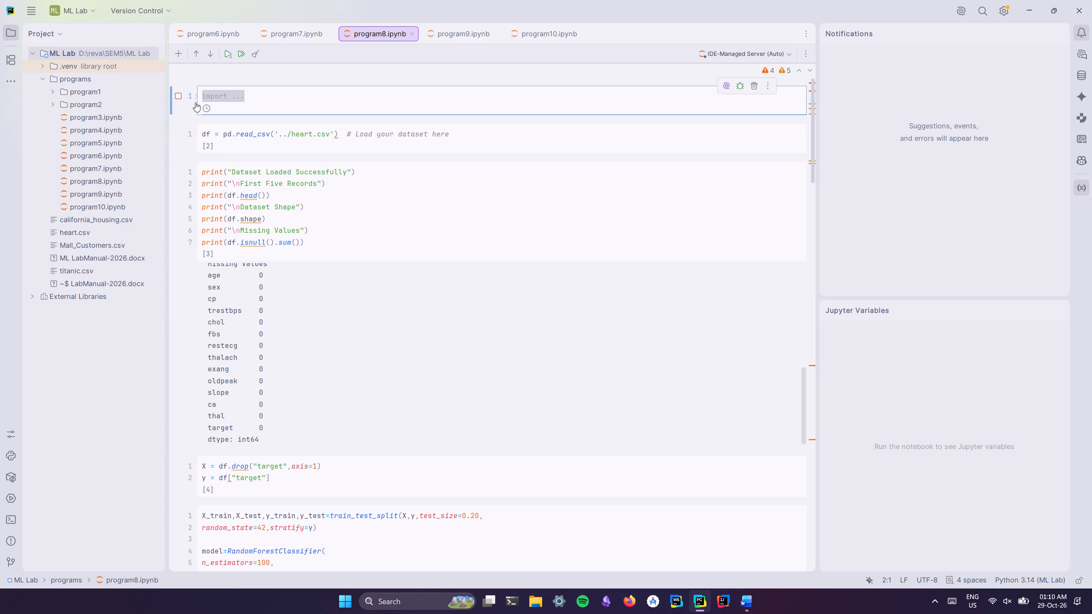
{"action": "left_click", "coordinate": [261, 142]}
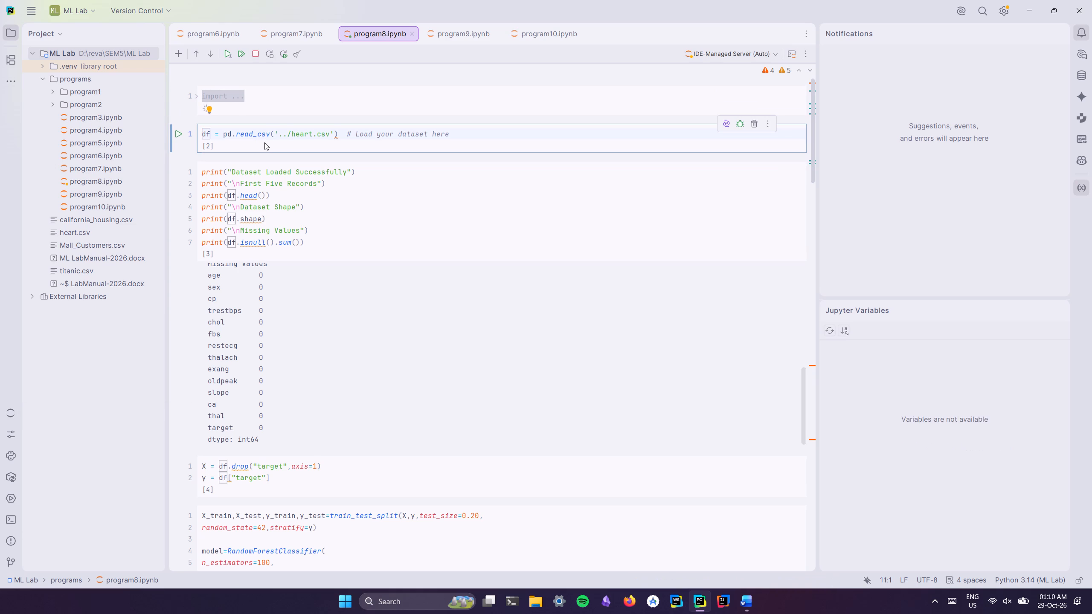
{"action": "key", "text": "shift+Return"}
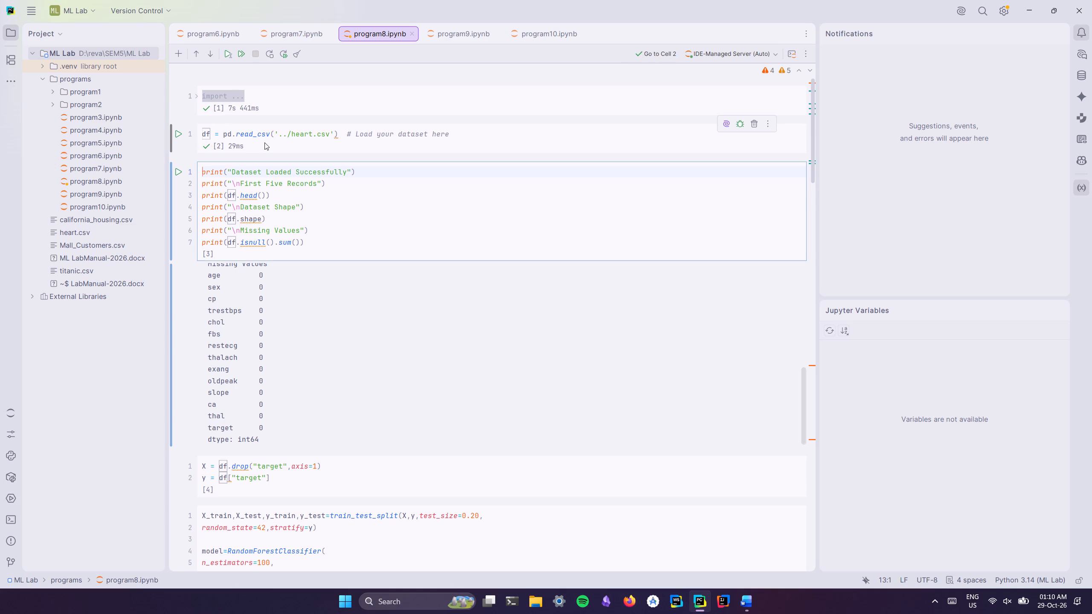
{"action": "key", "text": "shift+Return"}
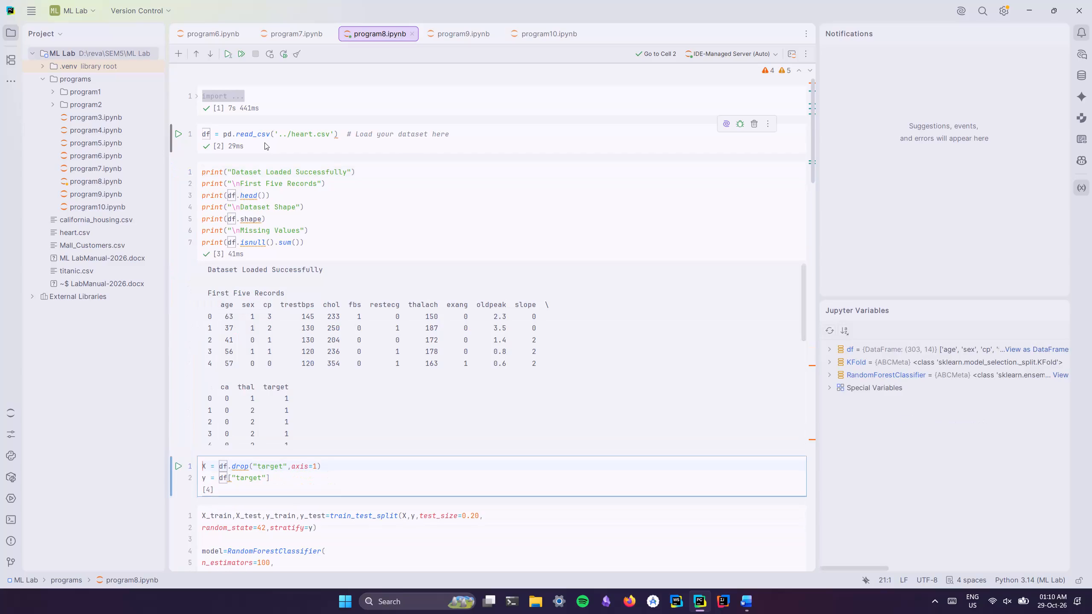
{"action": "key", "text": "shift+Return"}
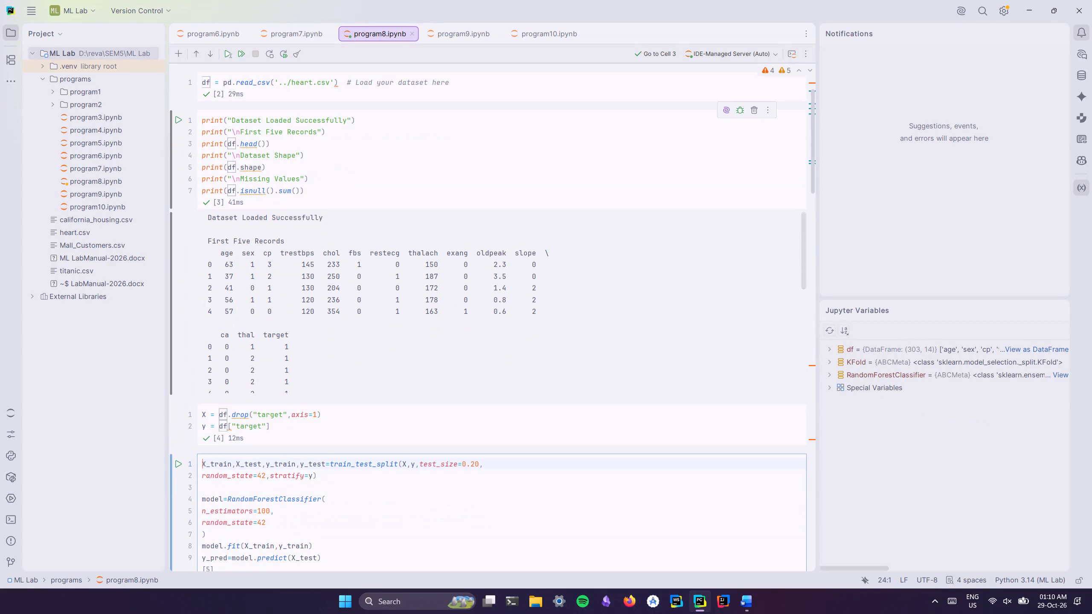
Copy the complete five-fold KFold code to the end of the Train-Test Accuracy cell, separated by a blank line.
{"action": "scroll", "coordinate": [314, 260], "scroll_direction": "down", "scroll_amount": 4}
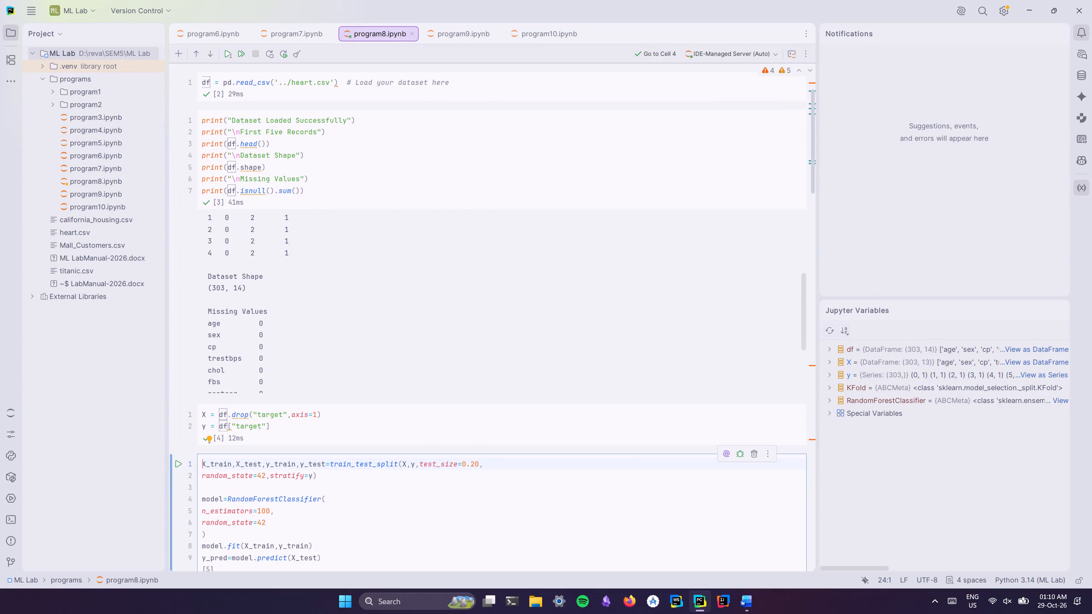
{"action": "scroll", "coordinate": [272, 458], "scroll_direction": "down", "scroll_amount": 6}
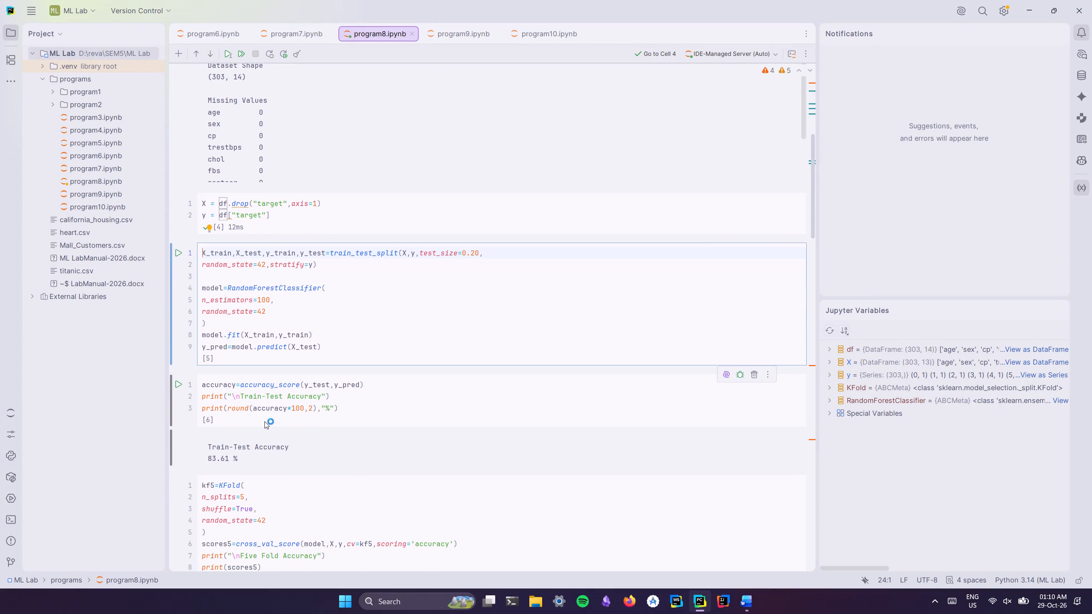
{"action": "scroll", "coordinate": [240, 423], "scroll_direction": "down", "scroll_amount": 5}
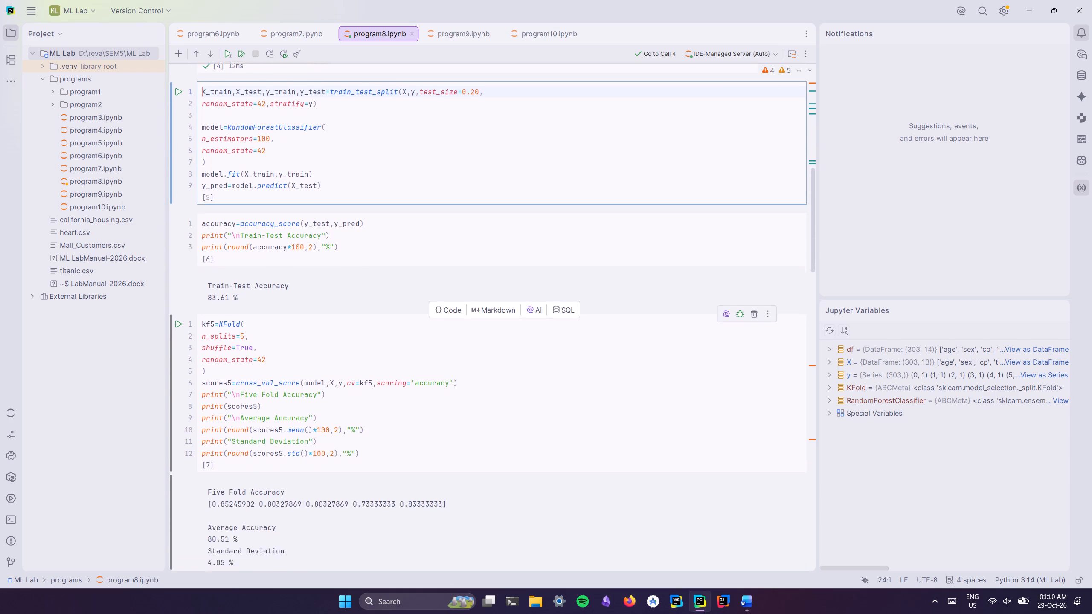
{"action": "scroll", "coordinate": [240, 425], "scroll_direction": "down", "scroll_amount": 1}
{"action": "left_click_drag", "start_coordinate": [372, 404], "coordinate": [217, 277]}
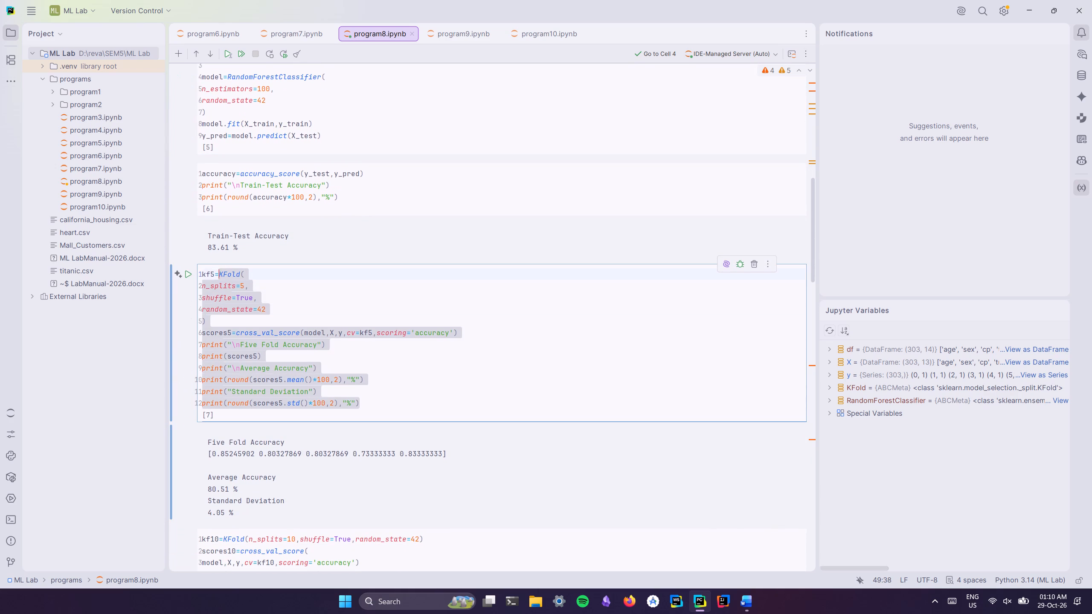
{"action": "left_click_drag", "start_coordinate": [217, 277], "coordinate": [195, 267]}
{"action": "key", "text": "ctrl+c"}
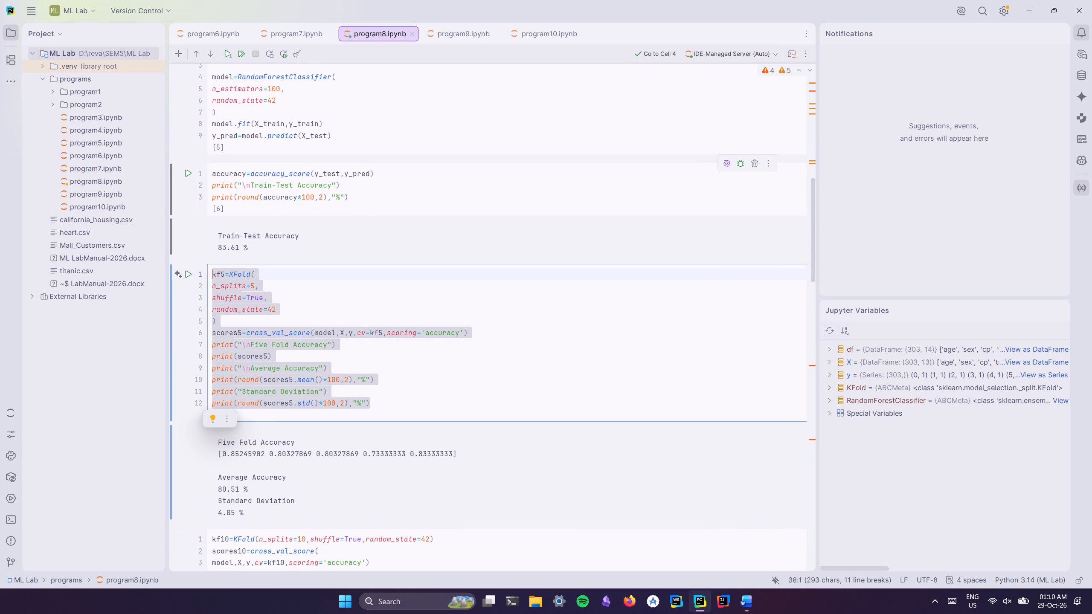
{"action": "left_click", "coordinate": [359, 202]}
{"action": "key", "text": "Return"}
{"action": "key", "text": "Return"}
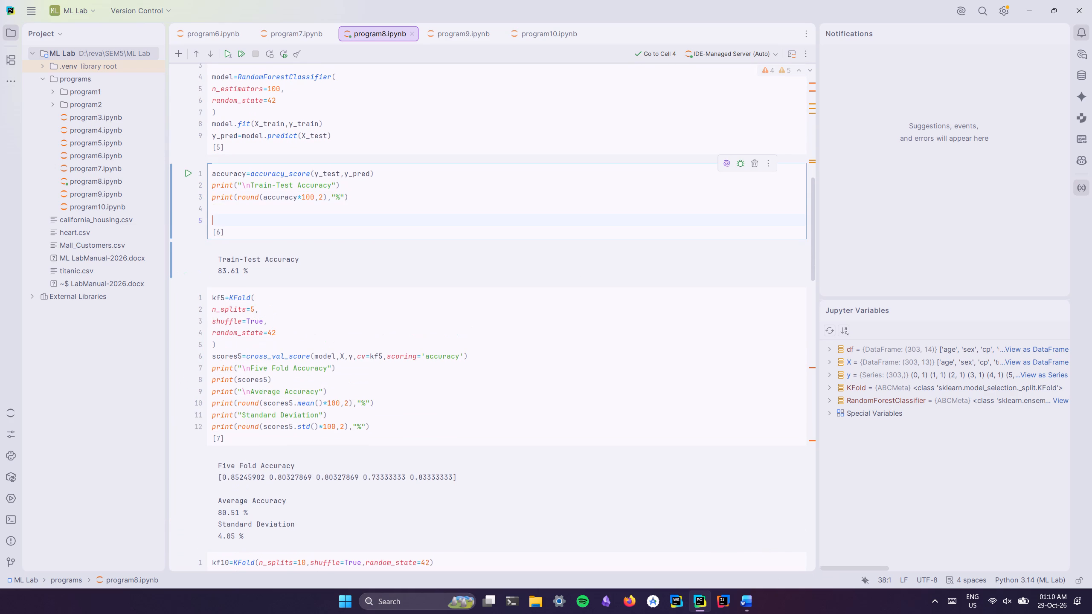
{"action": "key", "text": "ctrl+v"}
Append a copy of the ten-fold KFold code below the five-fold code in the Train-Test Accuracy cell, after a blank line.
{"action": "key", "text": "Return"}
{"action": "key", "text": "Return"}
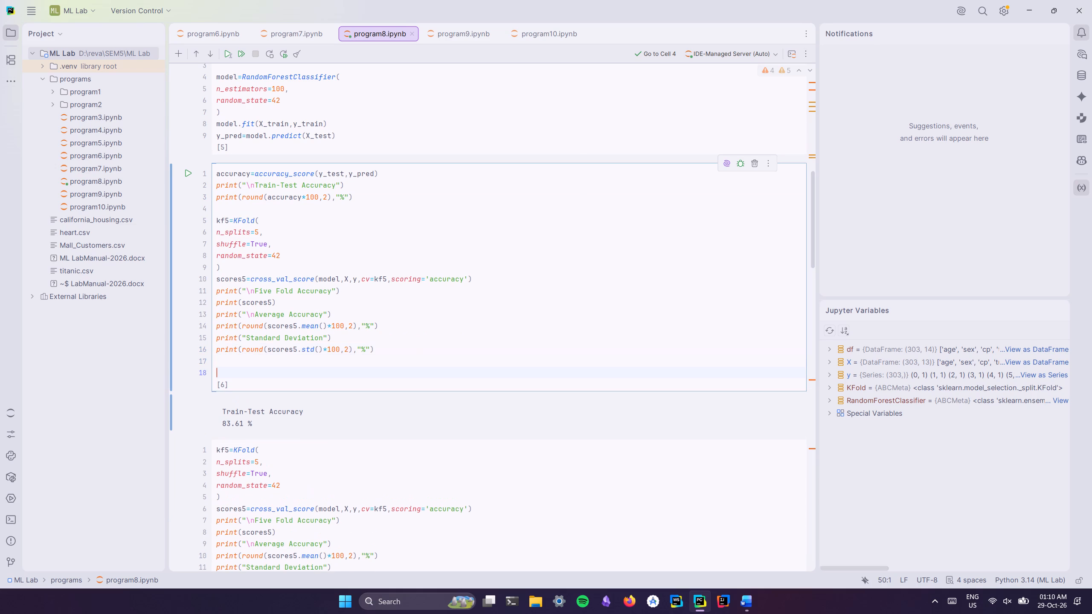
{"action": "scroll", "coordinate": [406, 408], "scroll_direction": "down", "scroll_amount": 9}
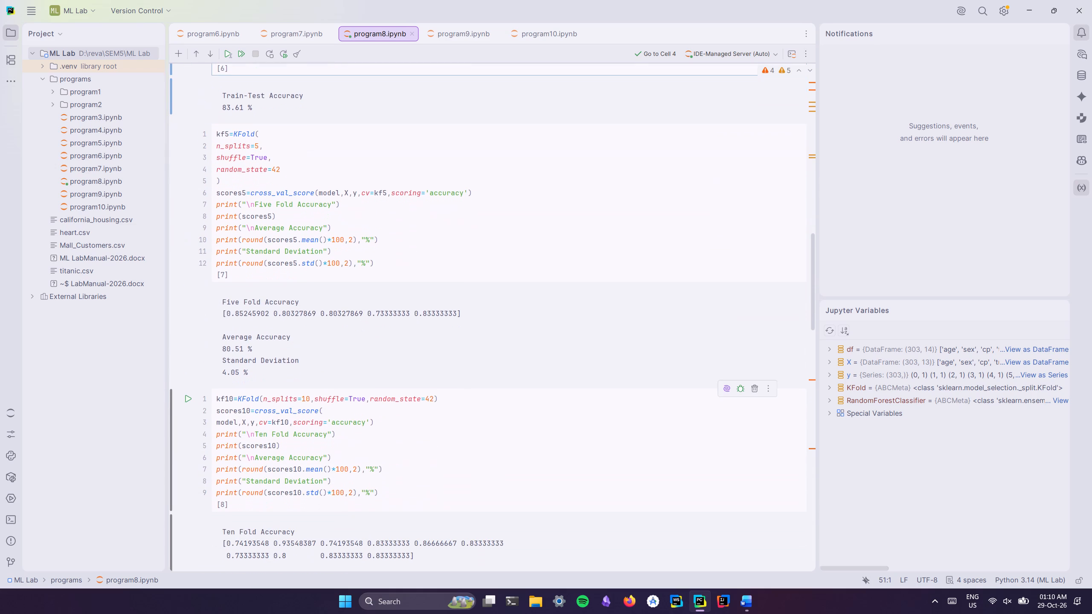
{"action": "left_click_drag", "start_coordinate": [382, 490], "coordinate": [204, 379]}
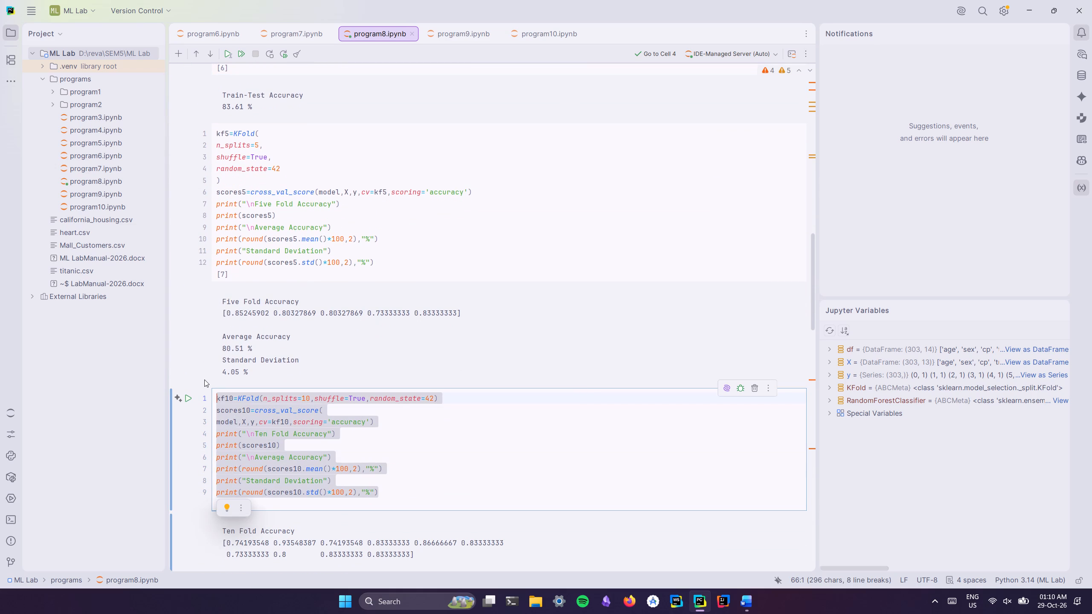
{"action": "key", "text": "ctrl+c"}
{"action": "scroll", "coordinate": [369, 211], "scroll_direction": "up", "scroll_amount": 2}
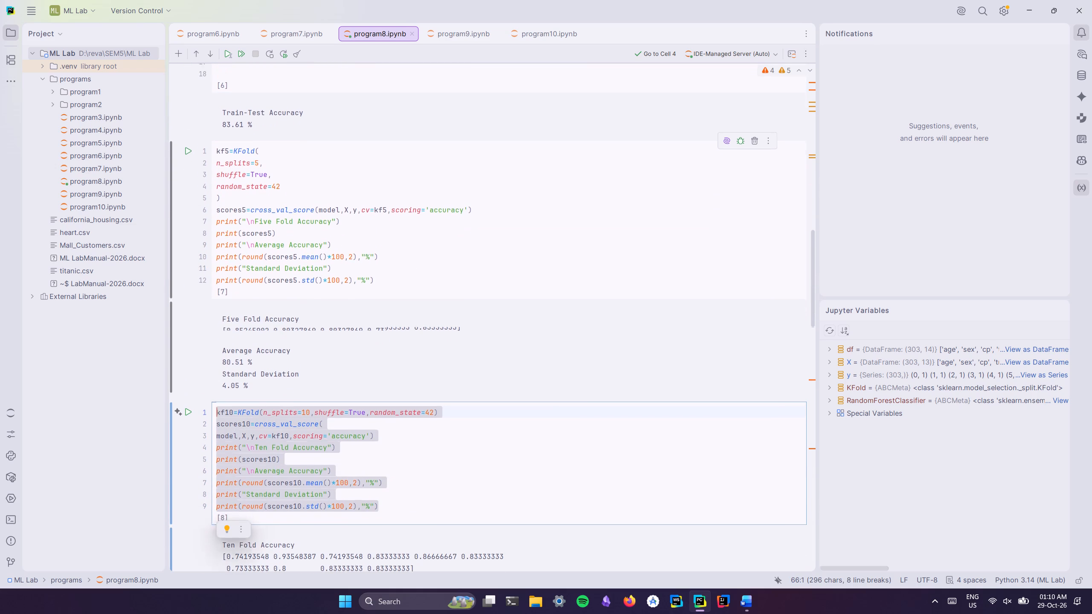
{"action": "scroll", "coordinate": [369, 211], "scroll_direction": "up", "scroll_amount": 1}
{"action": "left_click", "coordinate": [285, 160]}
{"action": "key", "text": "ctrl+v"}
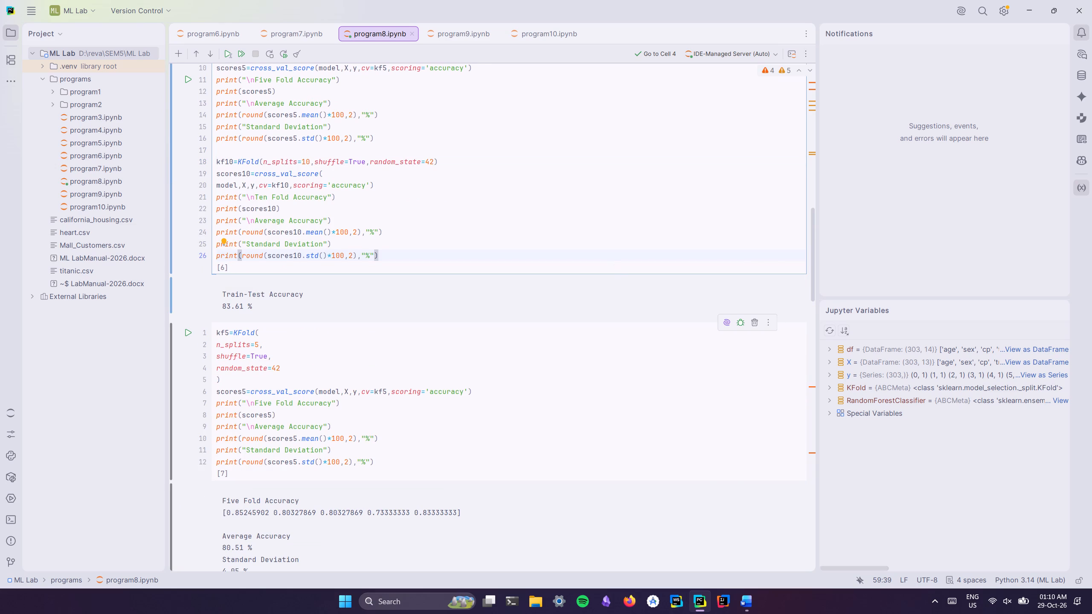
Delete the separate five-fold and ten-fold cells whose code was copied into the Train-Test Accuracy cell.
{"action": "left_click", "coordinate": [755, 321]}
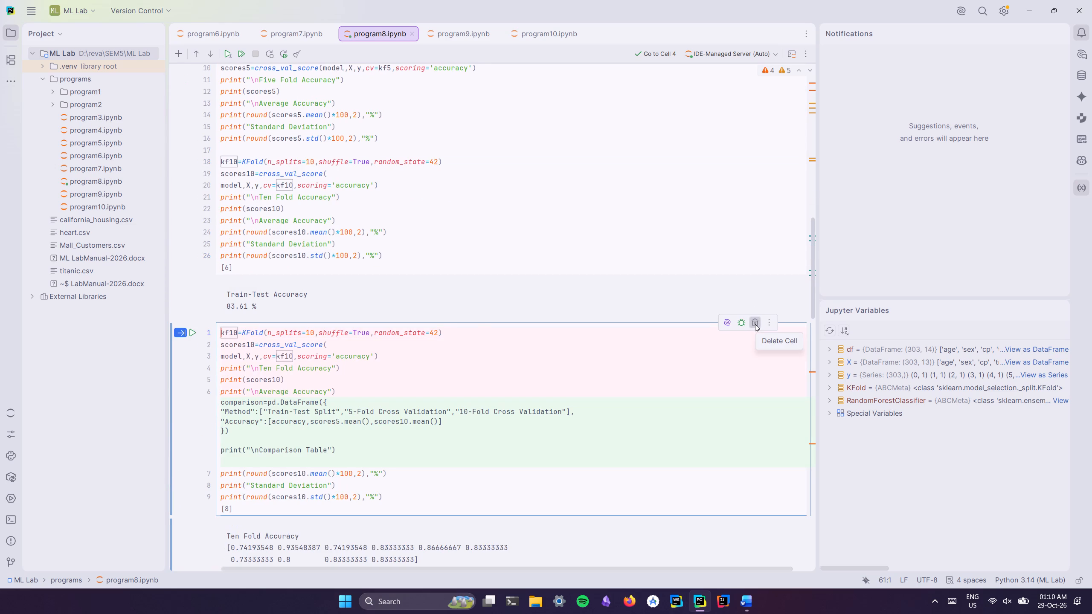
{"action": "left_click", "coordinate": [755, 324]}
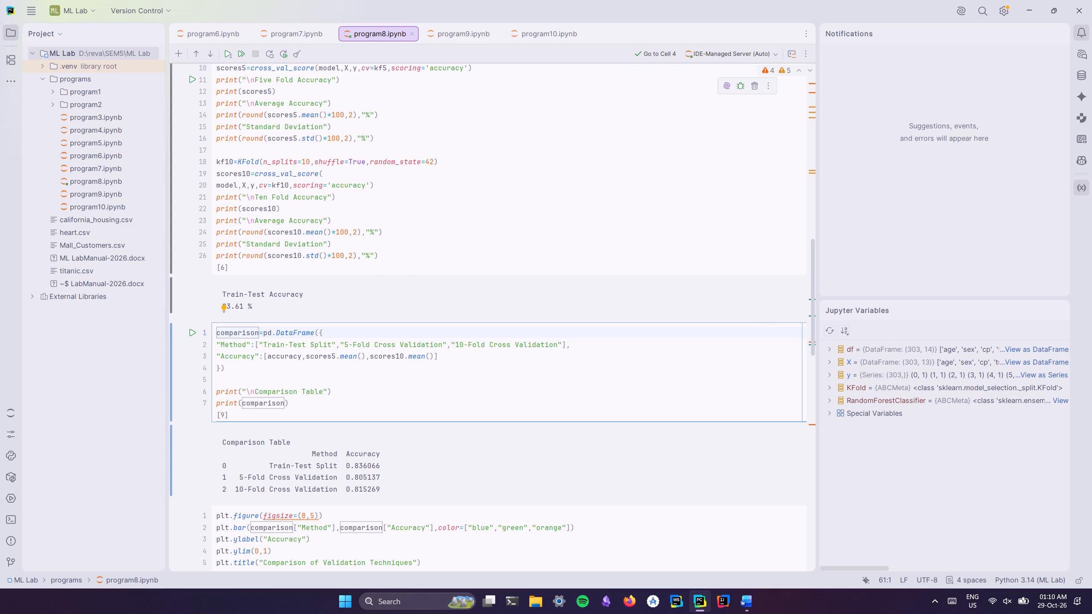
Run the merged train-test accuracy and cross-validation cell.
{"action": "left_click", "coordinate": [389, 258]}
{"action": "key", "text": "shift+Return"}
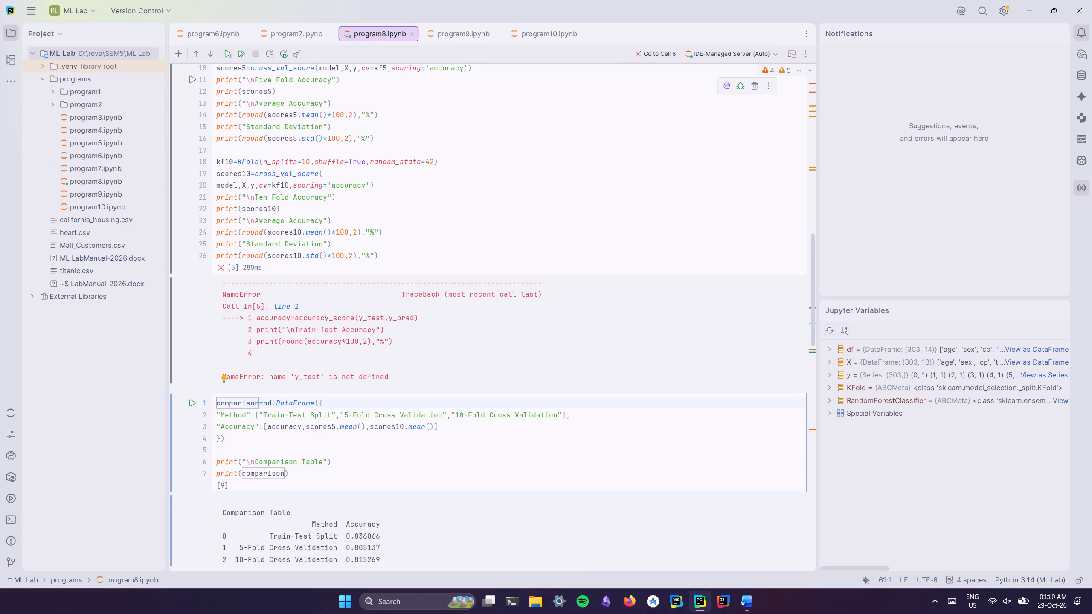
Examine the merged cell's error output and check its code and the train_test_split cell above it.
{"action": "scroll", "coordinate": [363, 160], "scroll_direction": "up", "scroll_amount": 3}
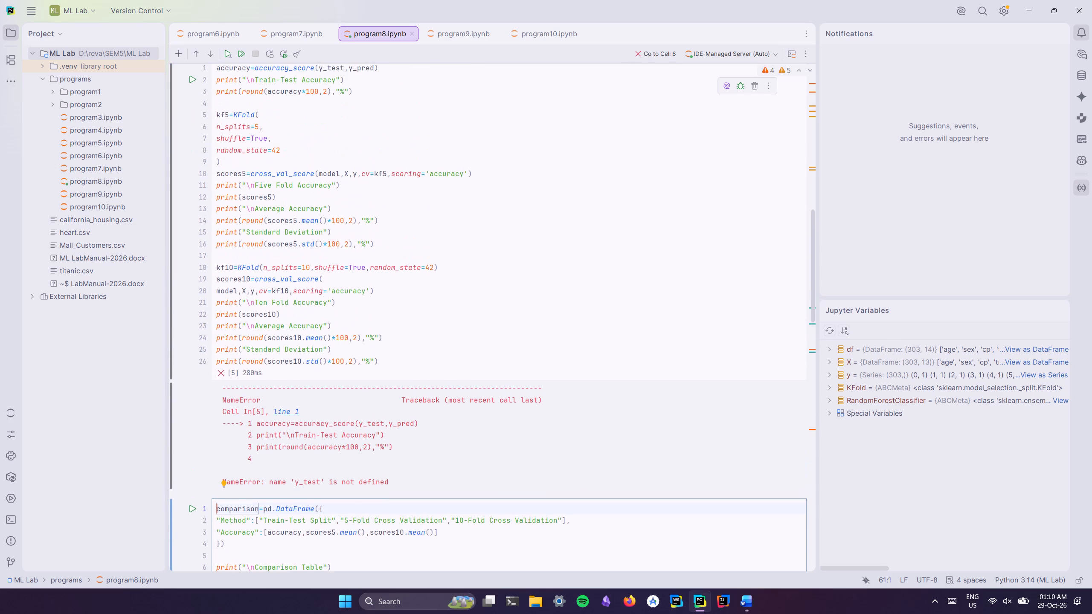
{"action": "scroll", "coordinate": [363, 160], "scroll_direction": "up", "scroll_amount": 1}
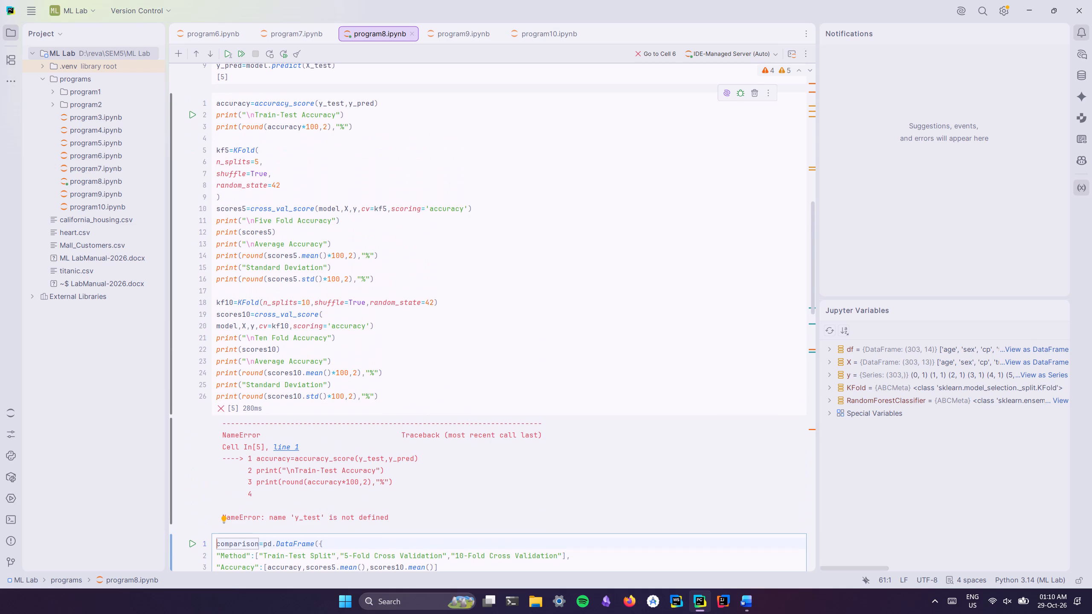
{"action": "scroll", "coordinate": [363, 160], "scroll_direction": "up", "scroll_amount": 1}
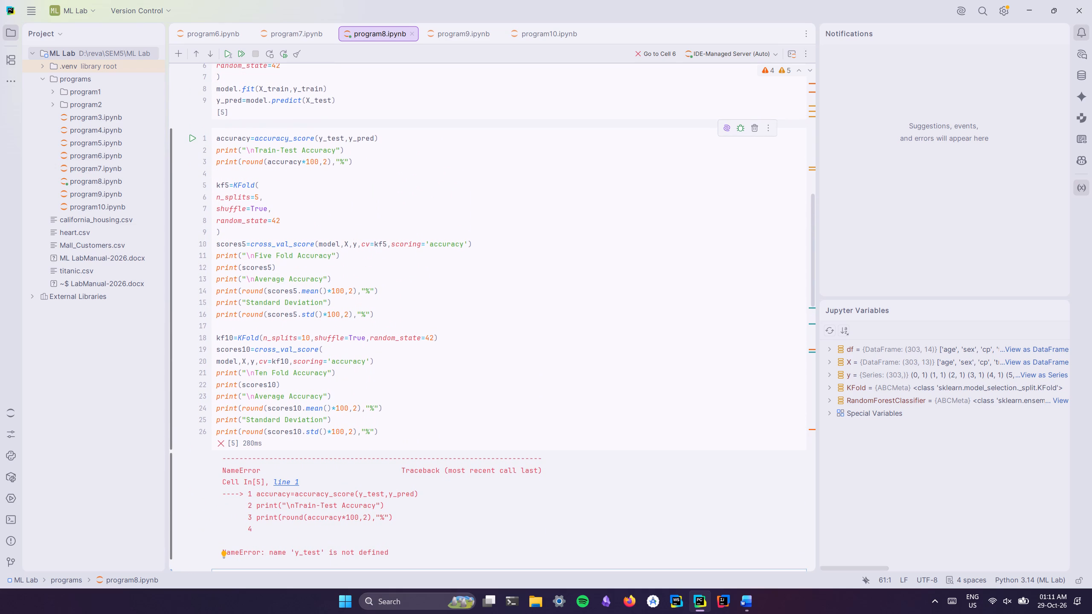
{"action": "scroll", "coordinate": [315, 496], "scroll_direction": "down", "scroll_amount": 1}
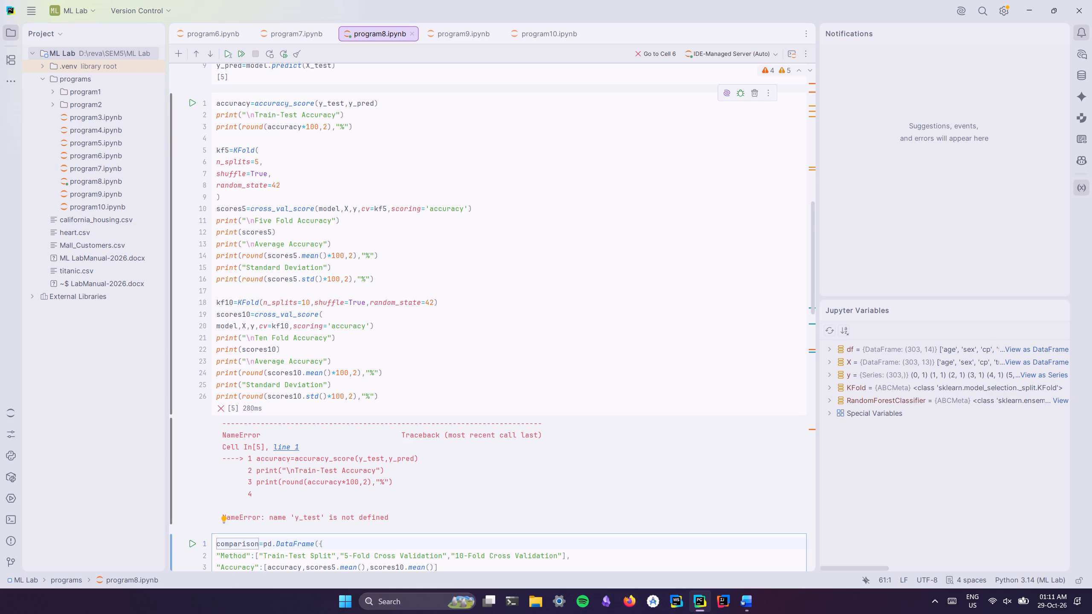
{"action": "scroll", "coordinate": [327, 184], "scroll_direction": "up", "scroll_amount": 2}
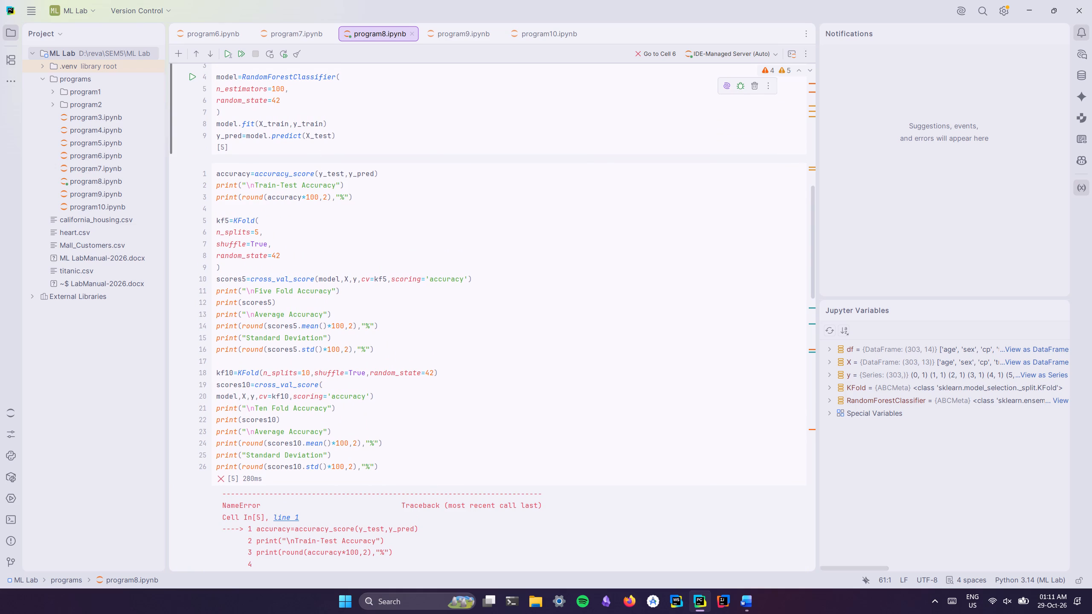
{"action": "scroll", "coordinate": [319, 134], "scroll_direction": "up", "scroll_amount": 2}
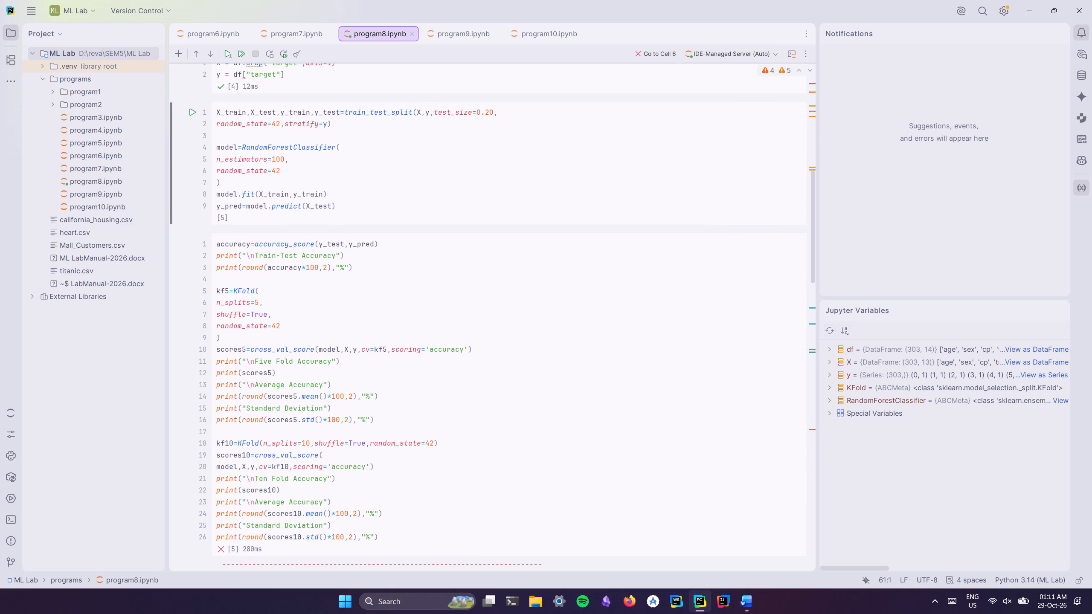
{"action": "scroll", "coordinate": [457, 410], "scroll_direction": "down", "scroll_amount": 4}
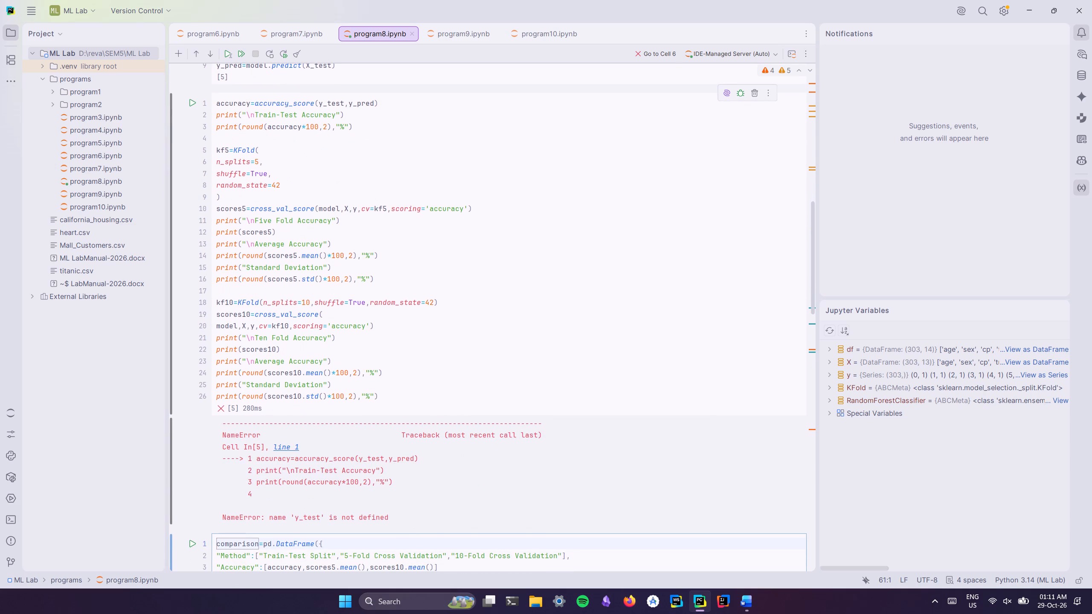
Run the merged train-test accuracy and cross-validation cell again.
{"action": "left_click", "coordinate": [394, 396]}
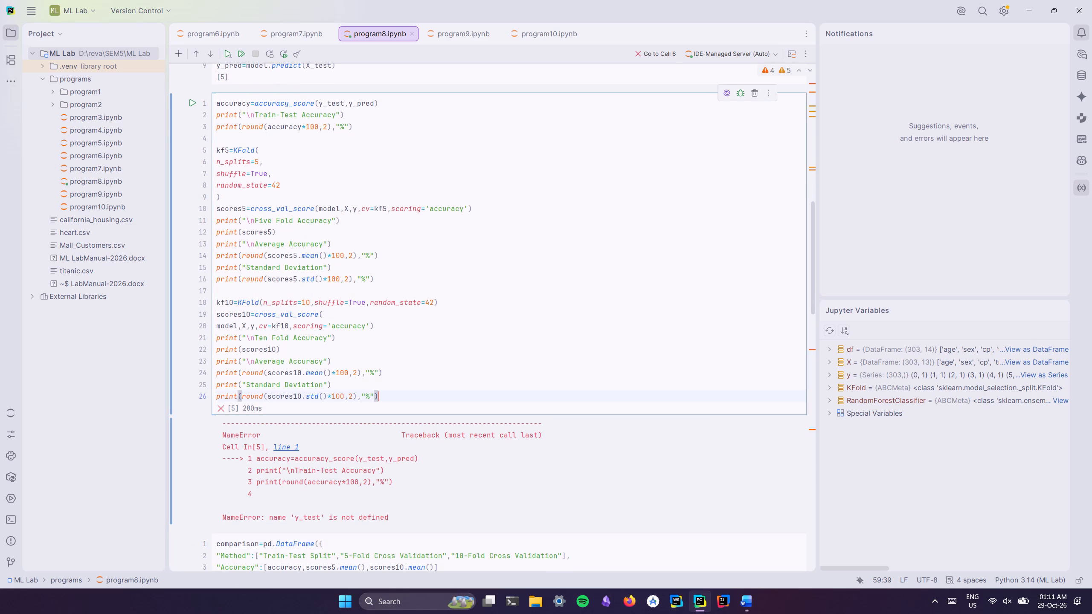
{"action": "key", "text": "shift+Return"}
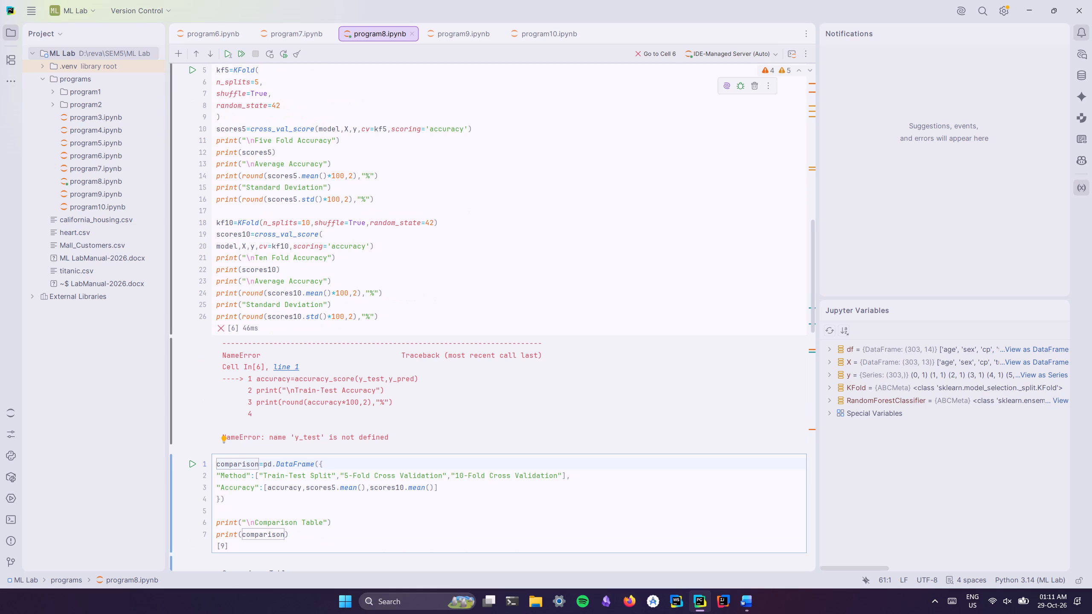
Run the train_test_split and random forest model cell, followed by the merged train-test accuracy and cross-validation cell.
{"action": "scroll", "coordinate": [370, 320], "scroll_direction": "up", "scroll_amount": 5}
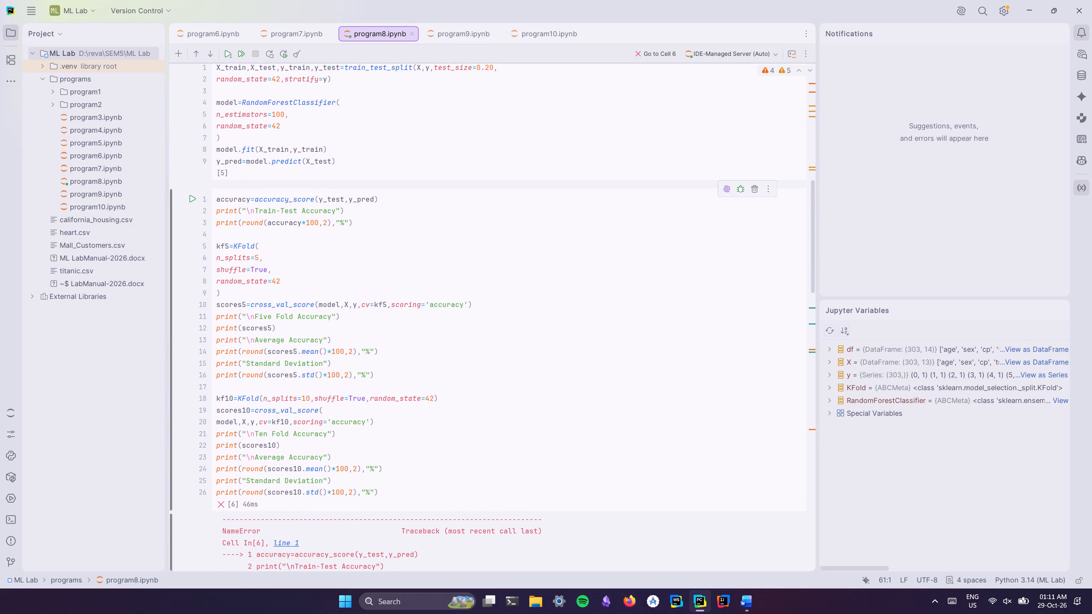
{"action": "scroll", "coordinate": [370, 320], "scroll_direction": "up", "scroll_amount": 1}
{"action": "scroll", "coordinate": [301, 338], "scroll_direction": "up", "scroll_amount": 4}
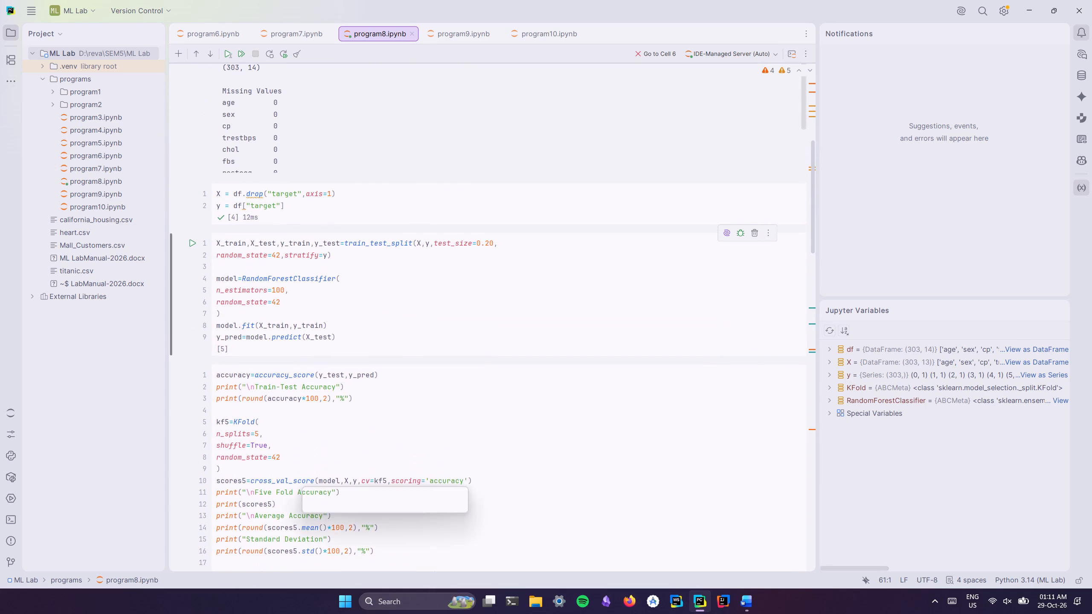
{"action": "scroll", "coordinate": [301, 338], "scroll_direction": "up", "scroll_amount": 1}
{"action": "scroll", "coordinate": [386, 365], "scroll_direction": "down", "scroll_amount": 3}
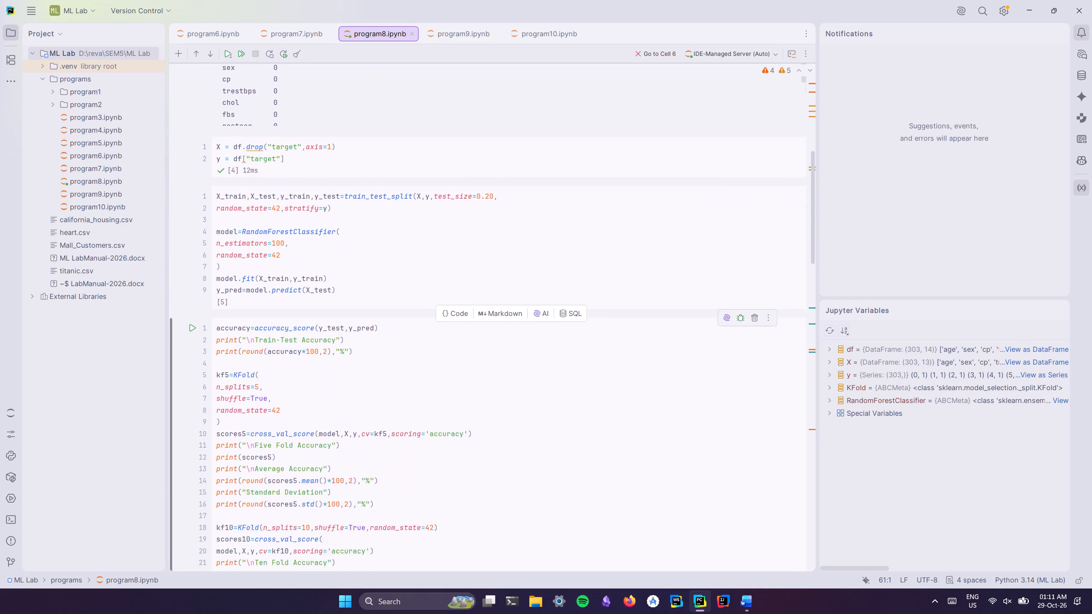
{"action": "scroll", "coordinate": [386, 366], "scroll_direction": "down", "scroll_amount": 1}
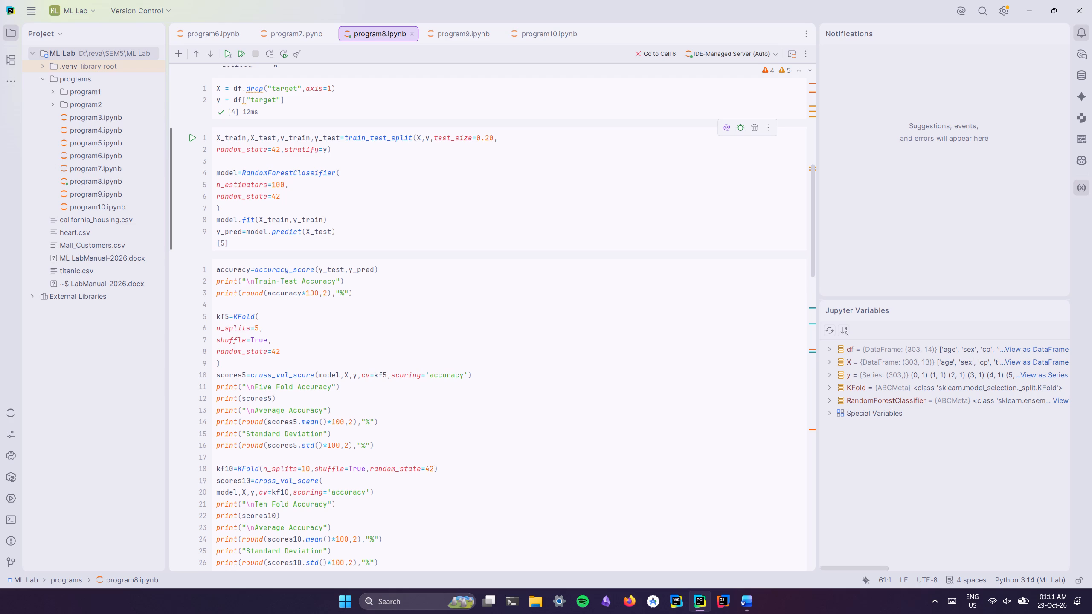
{"action": "left_click", "coordinate": [333, 230]}
{"action": "left_click", "coordinate": [363, 231]}
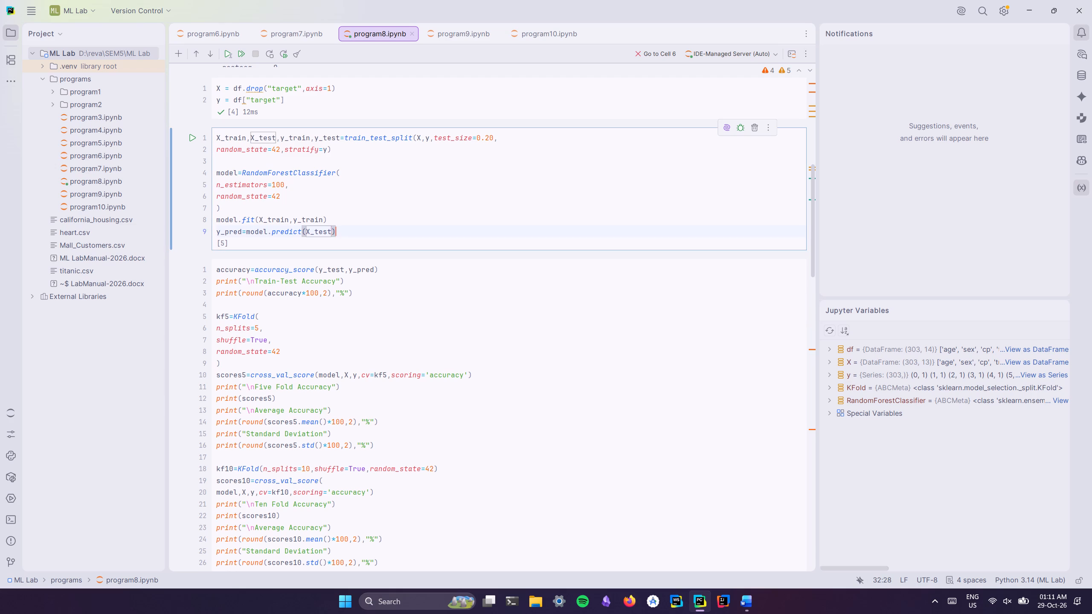
{"action": "key", "text": "shift+Return"}
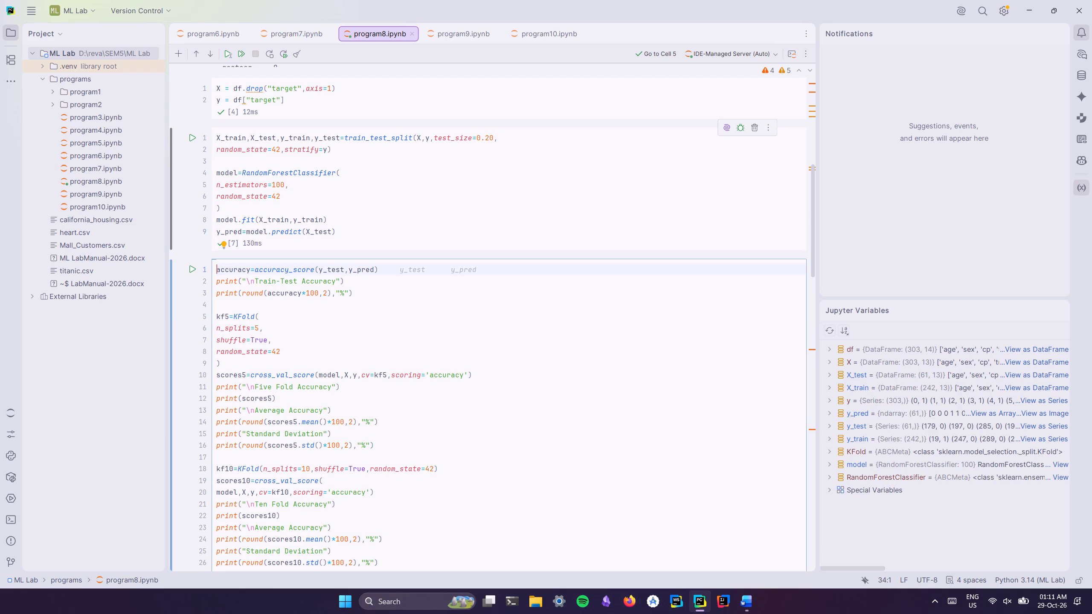
{"action": "key", "text": "shift+Return"}
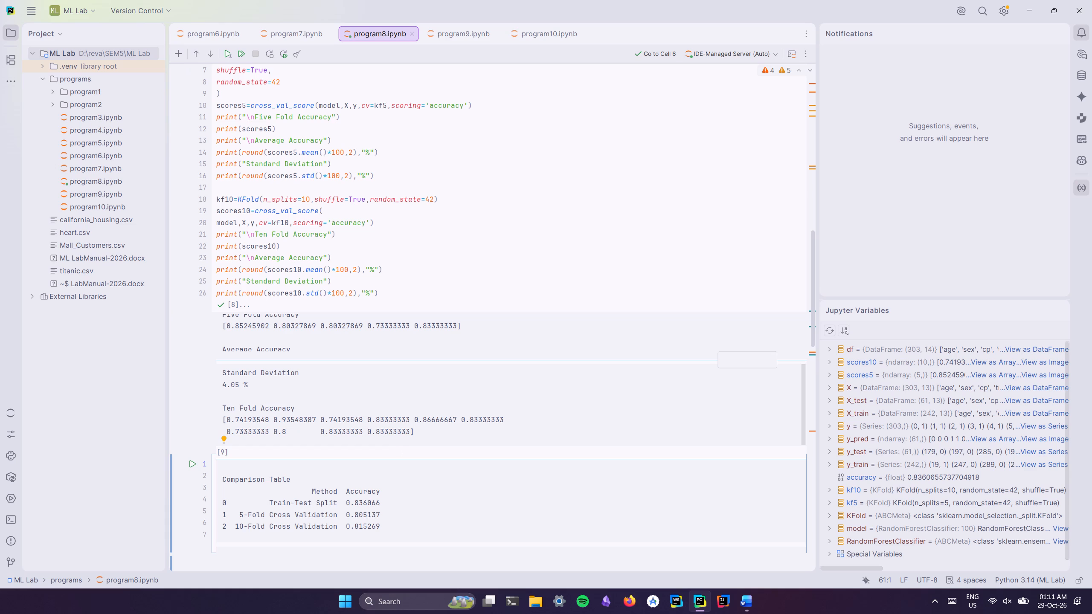
Review the merged cell's accuracy and cross-validation output down to the comparison table.
{"action": "left_click_drag", "start_coordinate": [404, 445], "coordinate": [401, 479]}
{"action": "left_click", "coordinate": [275, 475]}
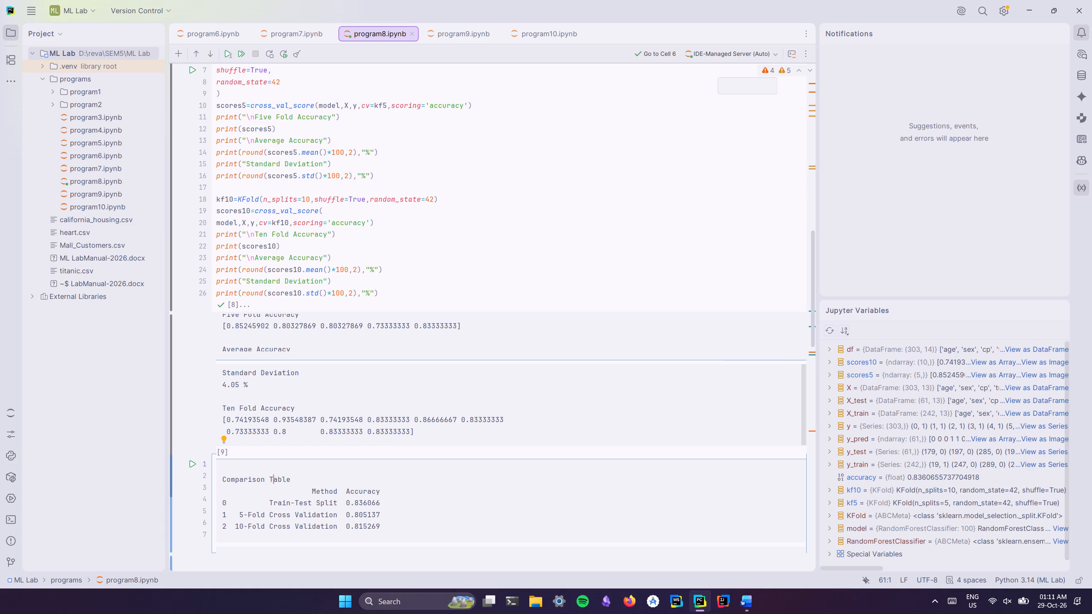
{"action": "scroll", "coordinate": [334, 339], "scroll_direction": "up", "scroll_amount": 4}
{"action": "scroll", "coordinate": [334, 339], "scroll_direction": "down", "scroll_amount": 2}
{"action": "scroll", "coordinate": [598, 382], "scroll_direction": "down", "scroll_amount": 2}
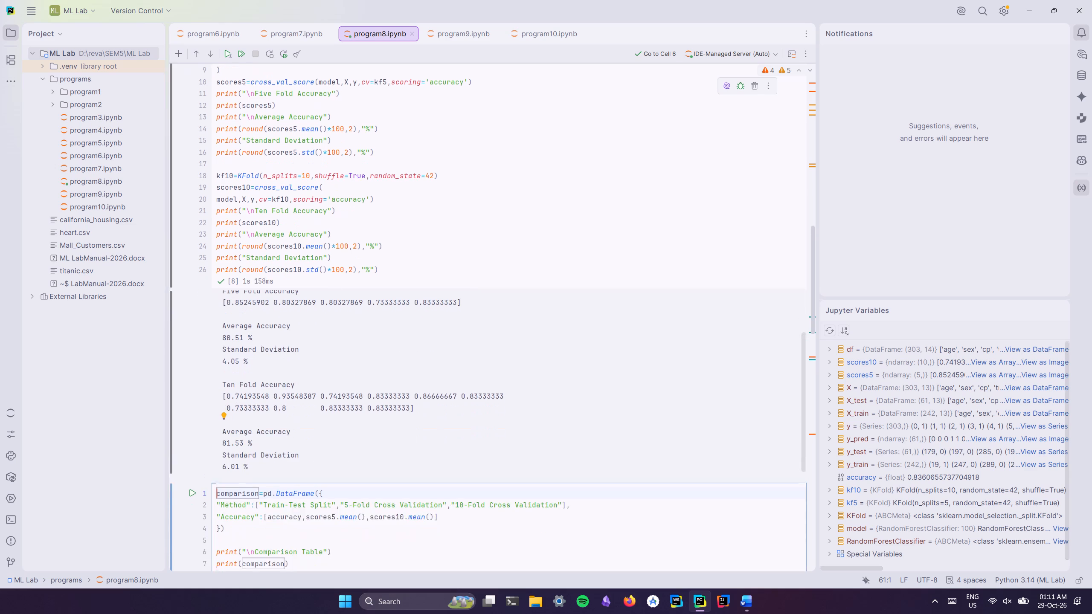
{"action": "scroll", "coordinate": [598, 382], "scroll_direction": "down", "scroll_amount": 1}
{"action": "scroll", "coordinate": [598, 382], "scroll_direction": "up", "scroll_amount": 2}
{"action": "scroll", "coordinate": [448, 316], "scroll_direction": "down", "scroll_amount": 1}
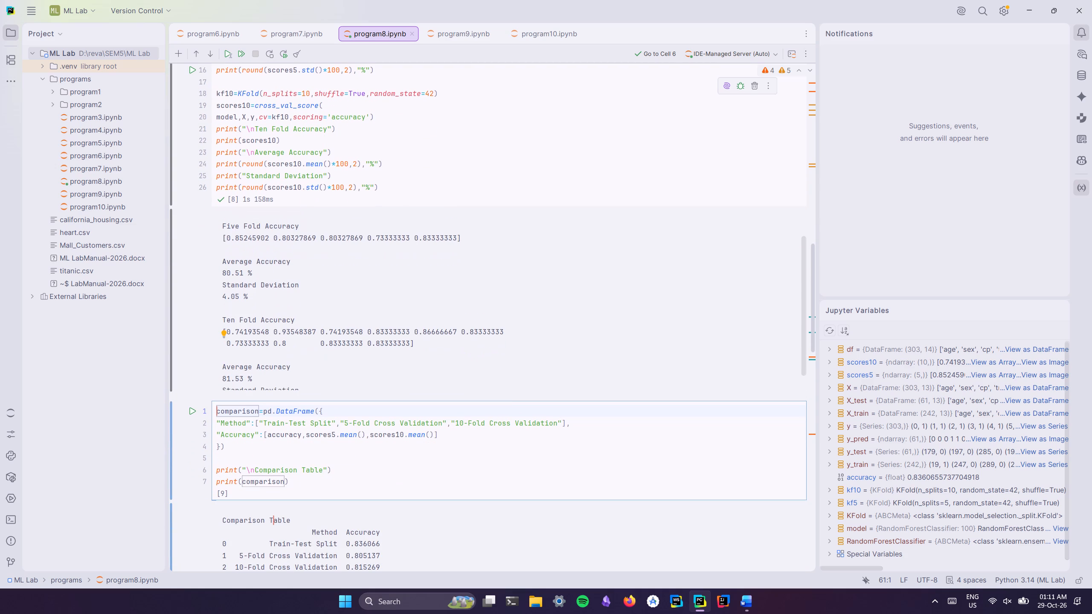
Run the comparison table cell, the validation techniques bar chart cell and the fold-wise accuracy plot cell.
{"action": "scroll", "coordinate": [409, 407], "scroll_direction": "down", "scroll_amount": 3}
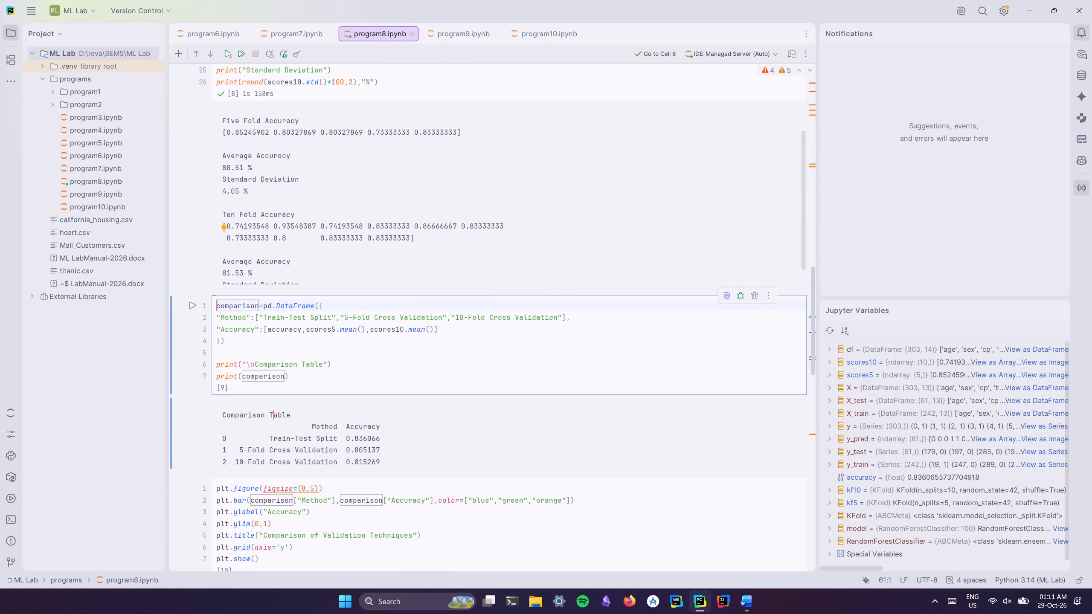
{"action": "left_click", "coordinate": [373, 368]}
{"action": "key", "text": "shift+Return"}
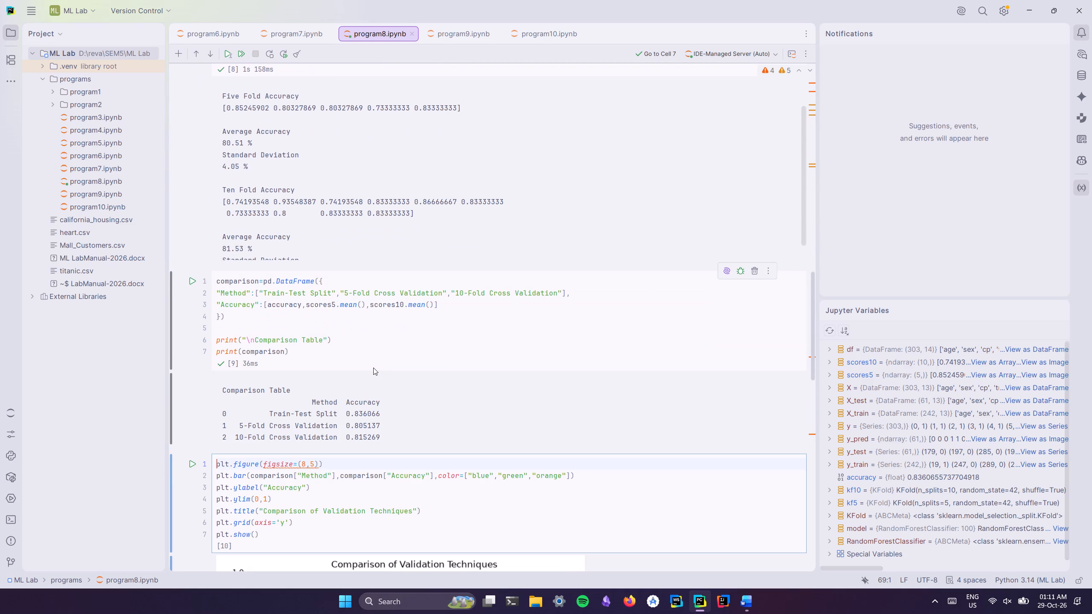
{"action": "scroll", "coordinate": [372, 368], "scroll_direction": "down", "scroll_amount": 4}
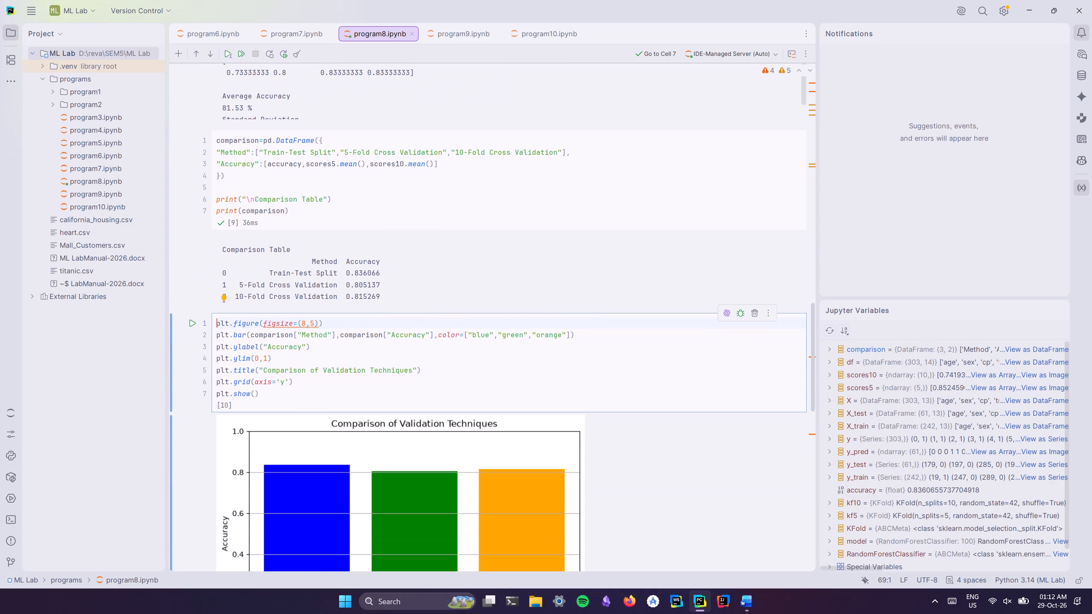
{"action": "key", "text": "shift+Return"}
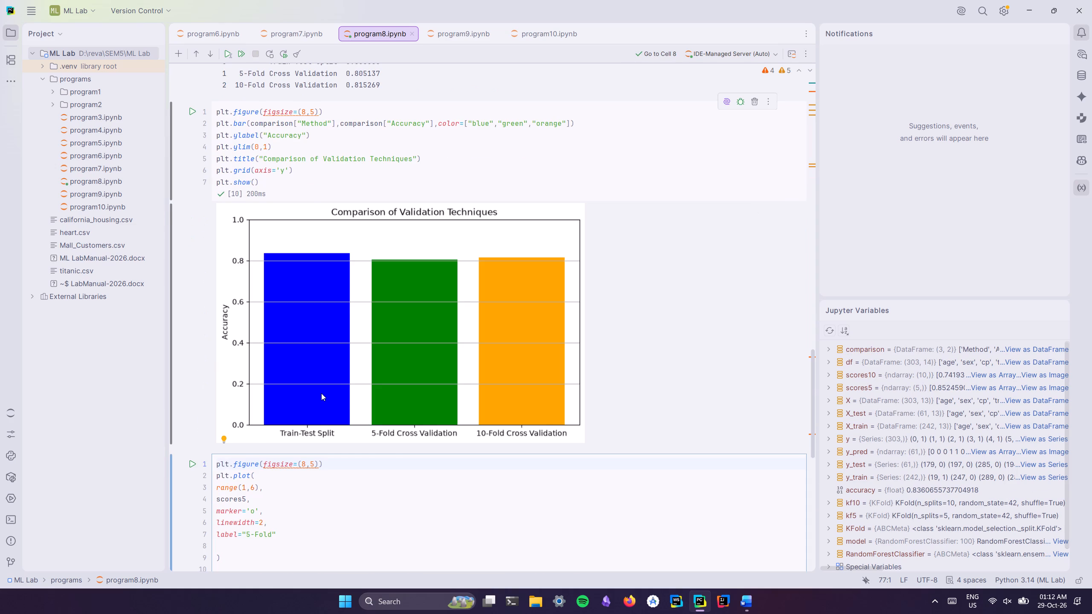
{"action": "key", "text": "shift+Return"}
{"action": "scroll", "coordinate": [371, 379], "scroll_direction": "down", "scroll_amount": 13}
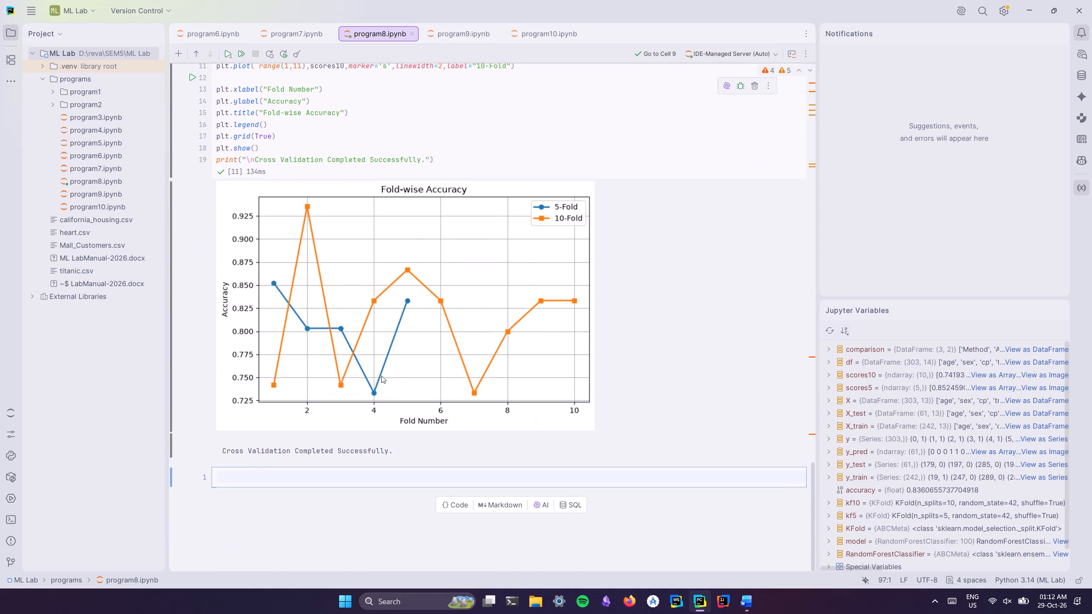
Enlarge the merged cell's output area to fit the output from Train-Test Accuracy to the ten-fold Standard Deviation.
{"action": "scroll", "coordinate": [388, 375], "scroll_direction": "up", "scroll_amount": 20}
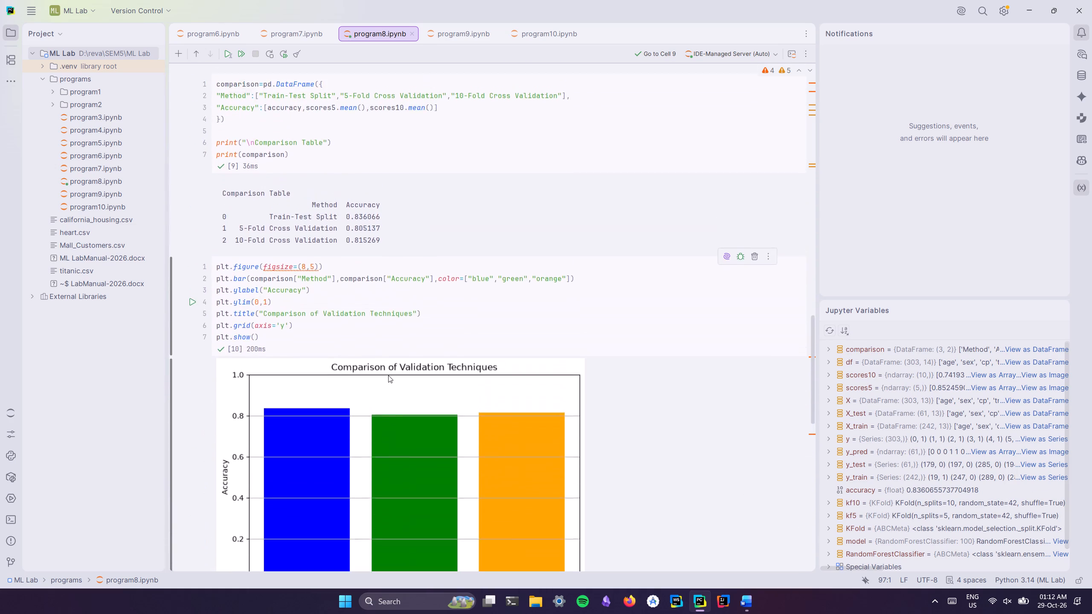
{"action": "scroll", "coordinate": [388, 375], "scroll_direction": "up", "scroll_amount": 8}
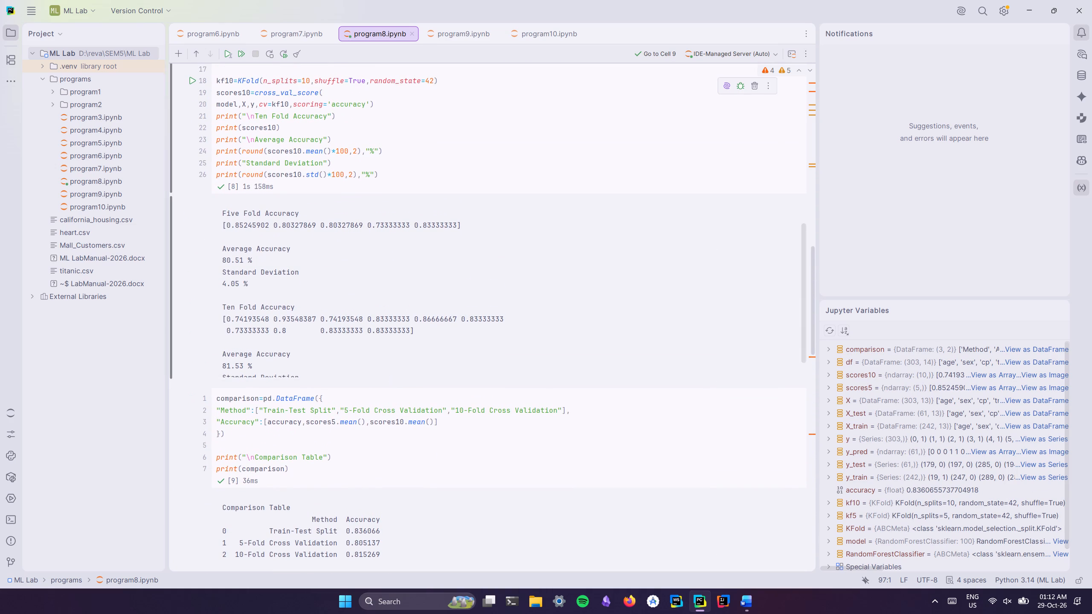
{"action": "left_click_drag", "start_coordinate": [391, 379], "coordinate": [380, 485]}
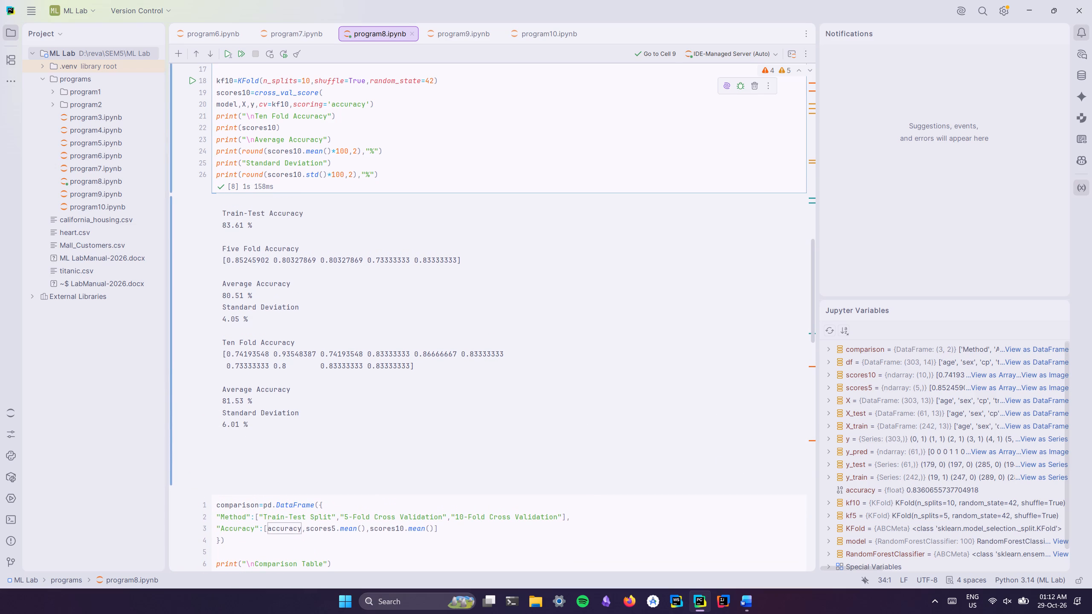
Capture the merged cell's full accuracy and cross-validation output as a screenshot and paste it into the Word document.
{"action": "key", "text": "shift+super+s"}
{"action": "left_click_drag", "start_coordinate": [216, 204], "coordinate": [448, 400]}
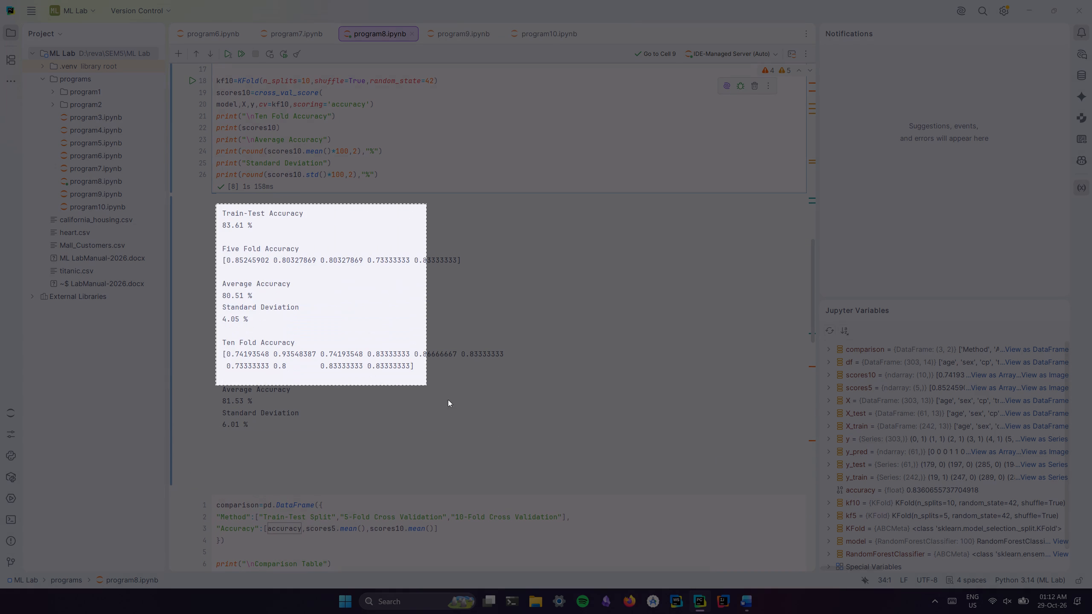
{"action": "left_click_drag", "start_coordinate": [448, 400], "coordinate": [510, 431]}
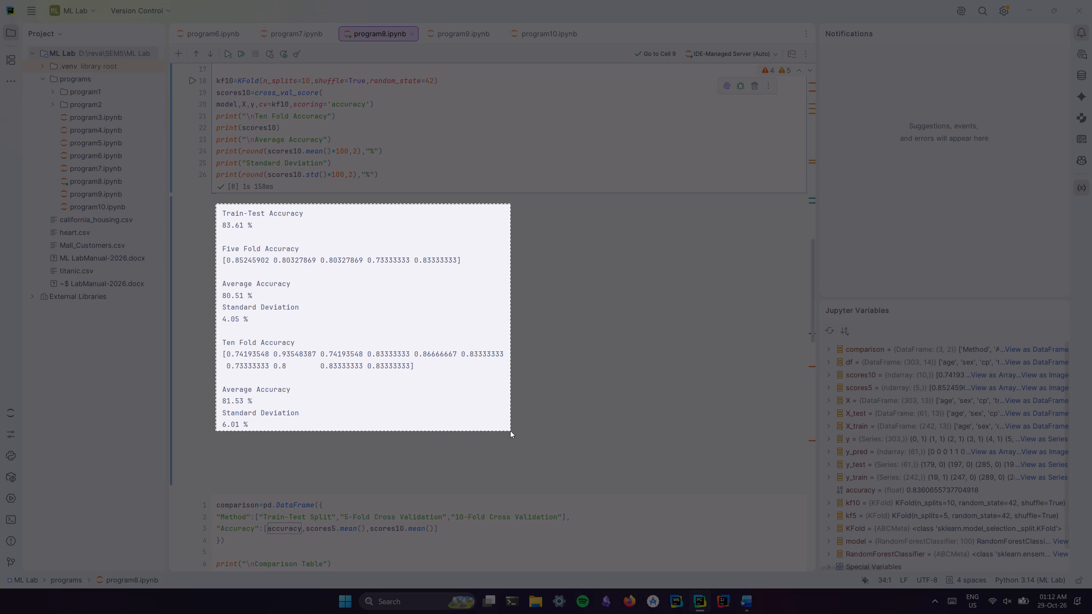
{"action": "left_click_drag", "start_coordinate": [510, 431], "coordinate": [511, 435]}
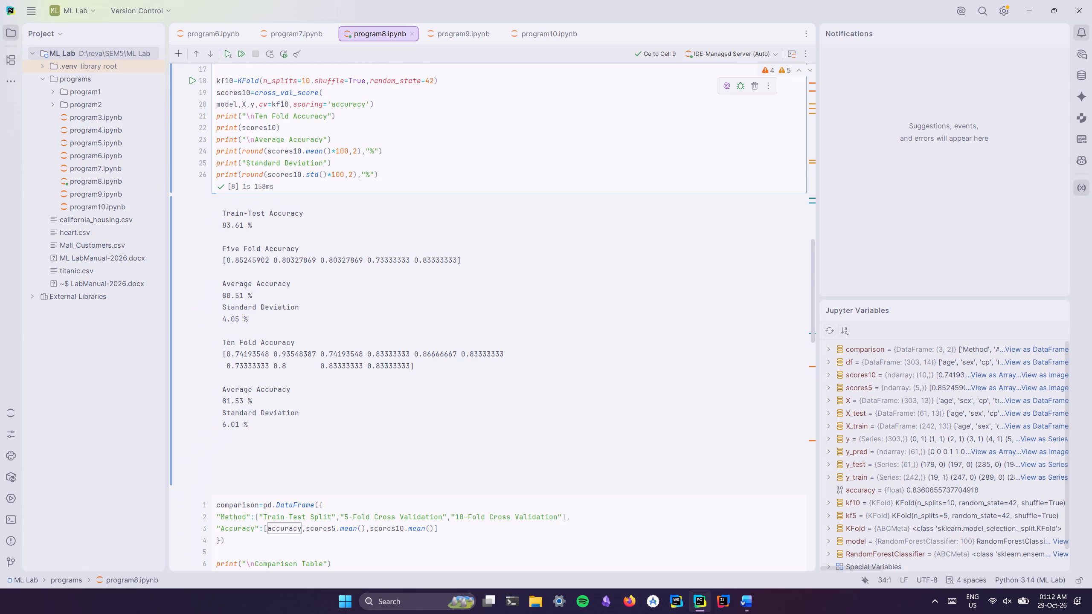
{"action": "key", "text": "alt+Tab"}
{"action": "key", "text": "ctrl+v"}
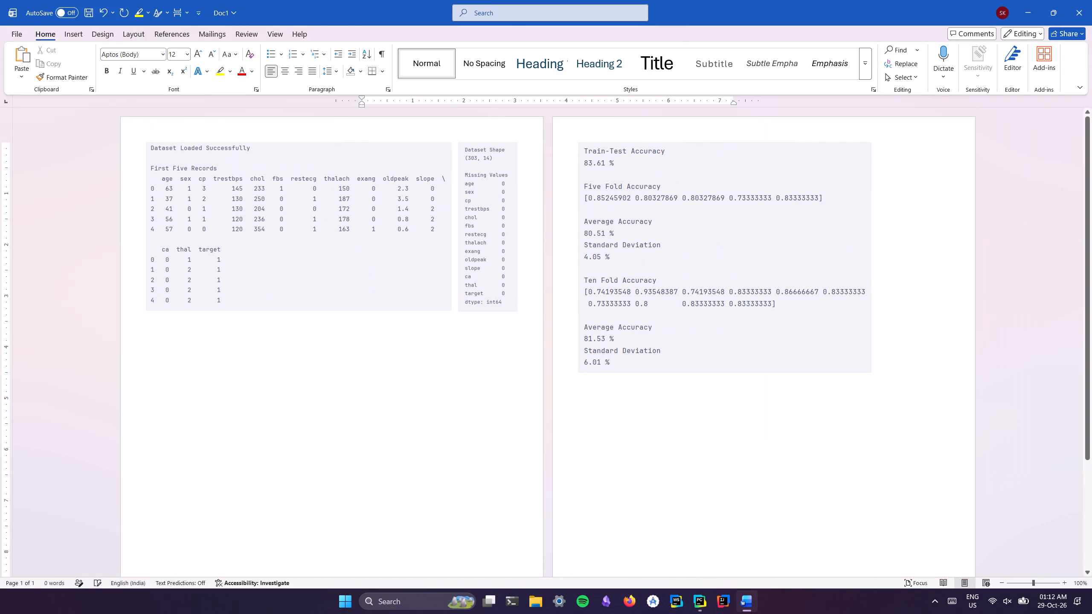
Change the pasted accuracy picture's text wrapping so it floats, and place it directly below the dataset records picture.
{"action": "left_click", "coordinate": [726, 226]}
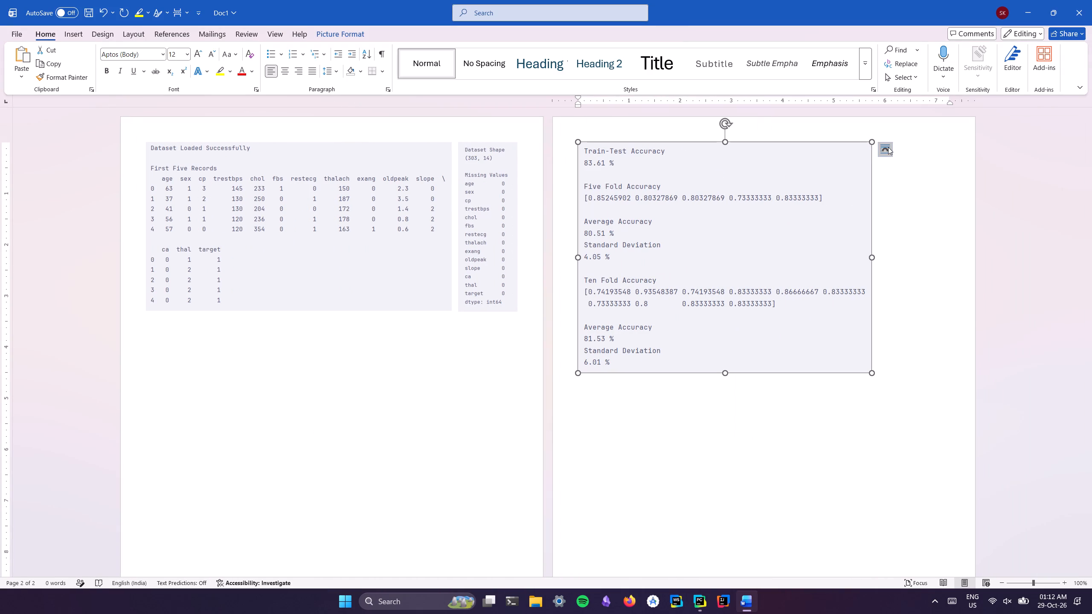
{"action": "left_click", "coordinate": [888, 147]}
{"action": "left_click", "coordinate": [915, 225]}
{"action": "left_click_drag", "start_coordinate": [551, 260], "coordinate": [551, 281]}
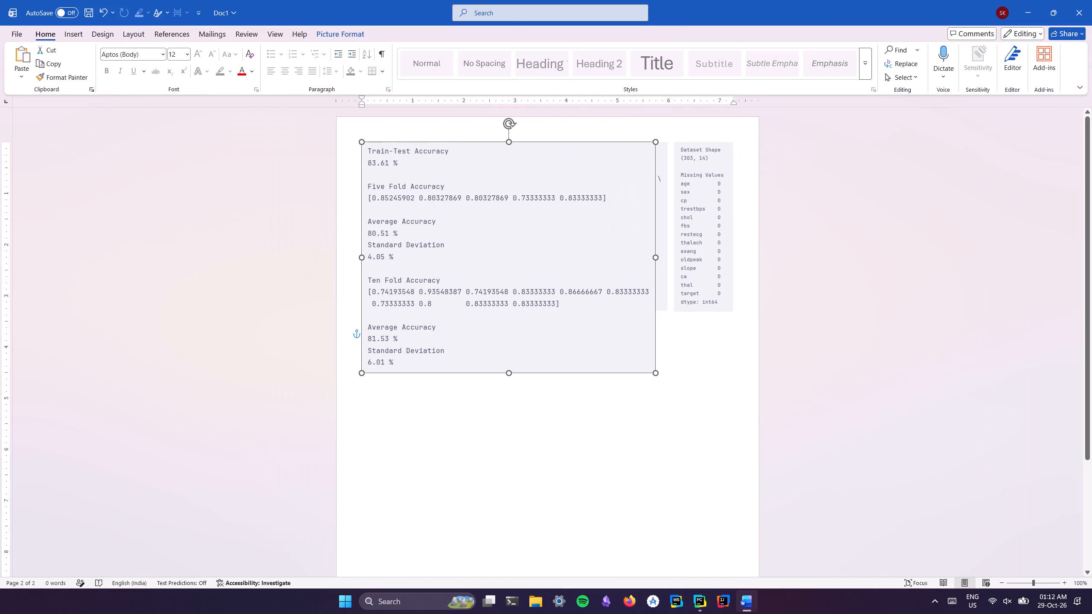
{"action": "left_click_drag", "start_coordinate": [551, 281], "coordinate": [550, 435]}
{"action": "scroll", "coordinate": [551, 435], "scroll_direction": "down", "scroll_amount": 8}
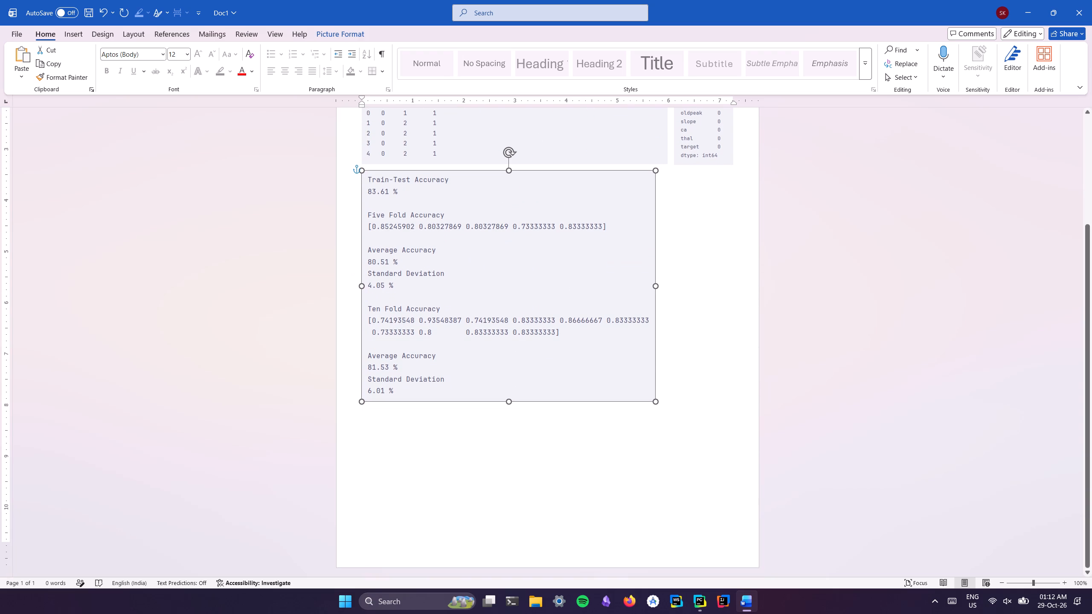
Shrink the accuracy picture in the Word document proportionally to about 5.2 inches wide, keeping its upper-left corner in place.
{"action": "key", "text": "alt+Tab"}
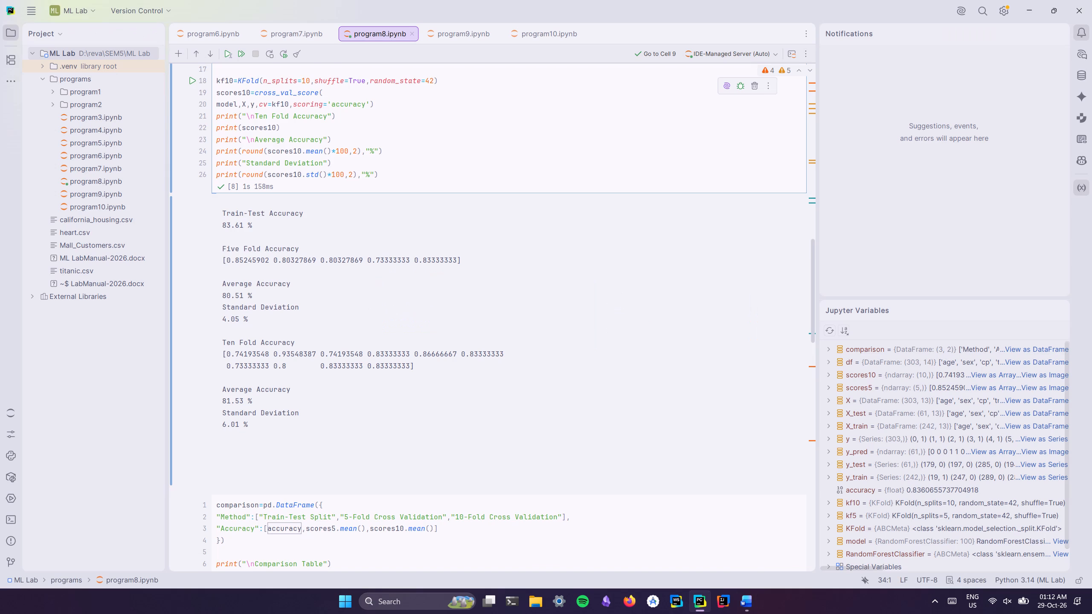
{"action": "scroll", "coordinate": [526, 415], "scroll_direction": "down", "scroll_amount": 9}
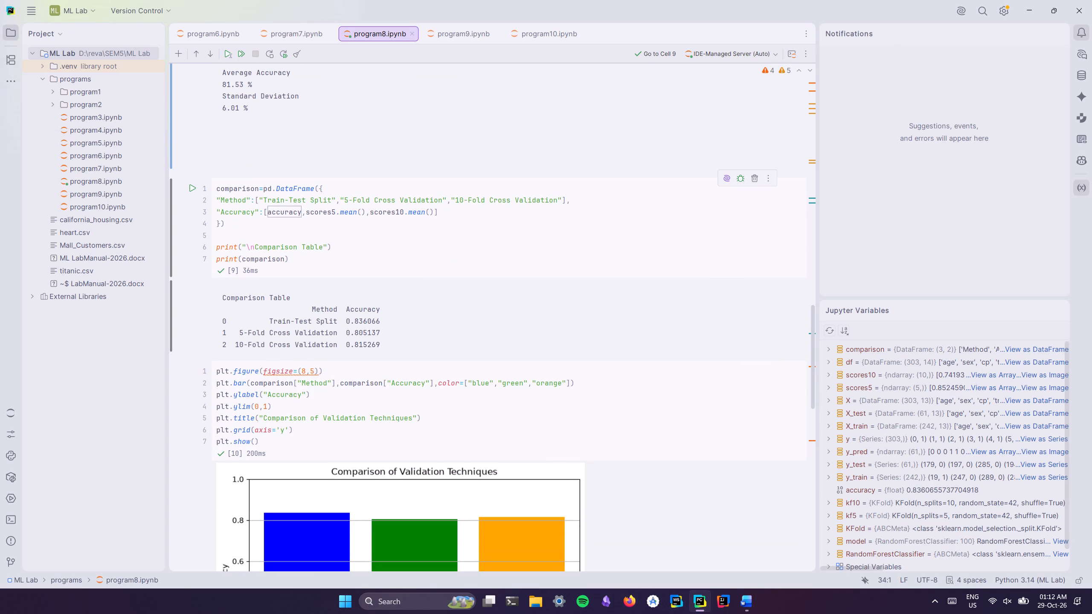
{"action": "key", "text": "alt+Tab"}
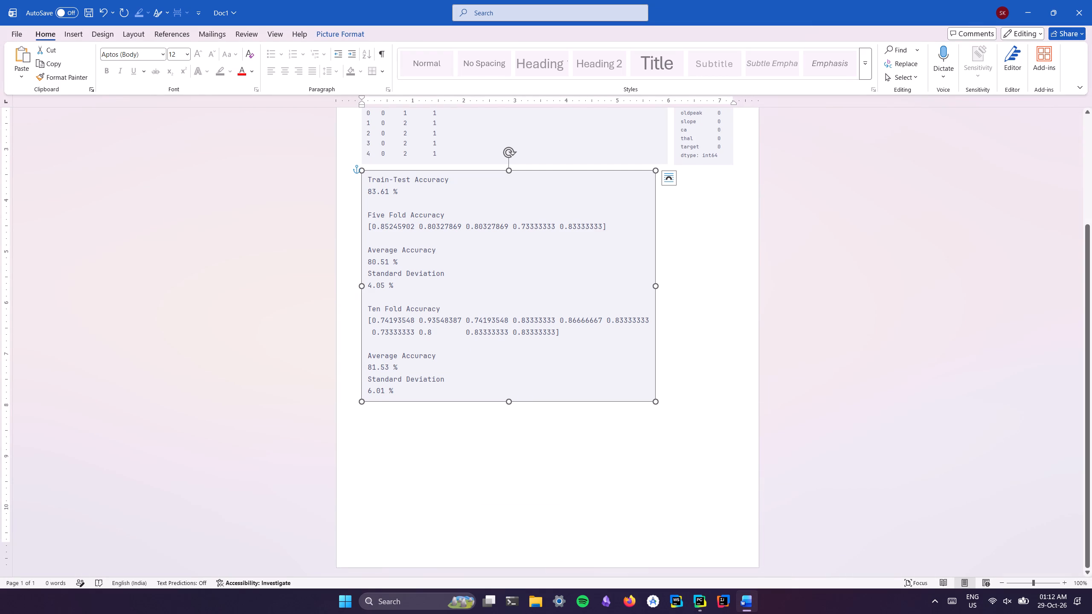
{"action": "scroll", "coordinate": [608, 305], "scroll_direction": "up", "scroll_amount": 3}
{"action": "left_click", "coordinate": [571, 351]}
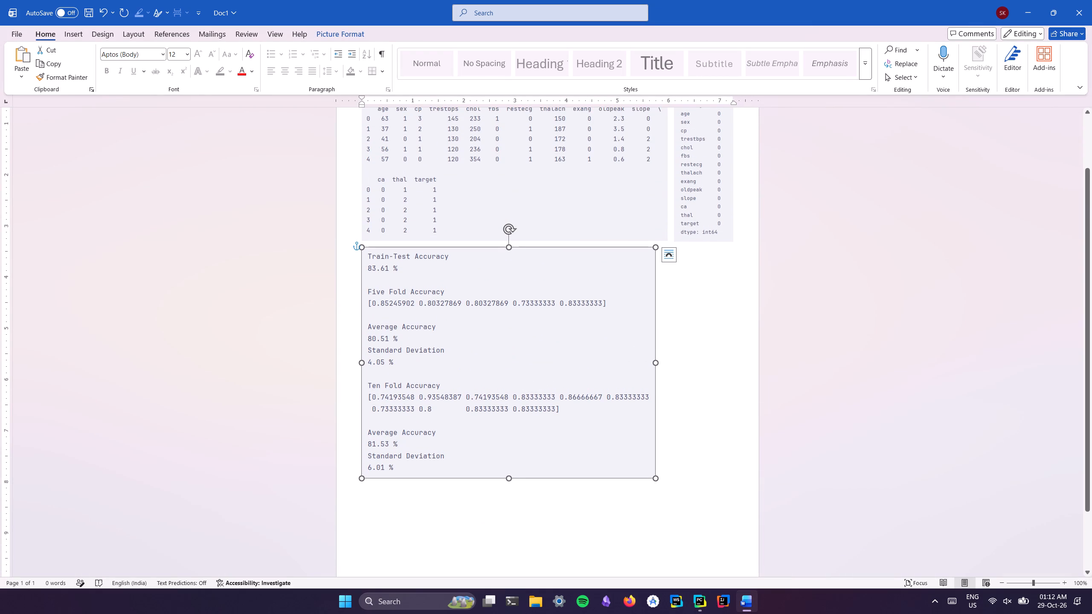
{"action": "left_click_drag", "start_coordinate": [654, 478], "coordinate": [628, 441]}
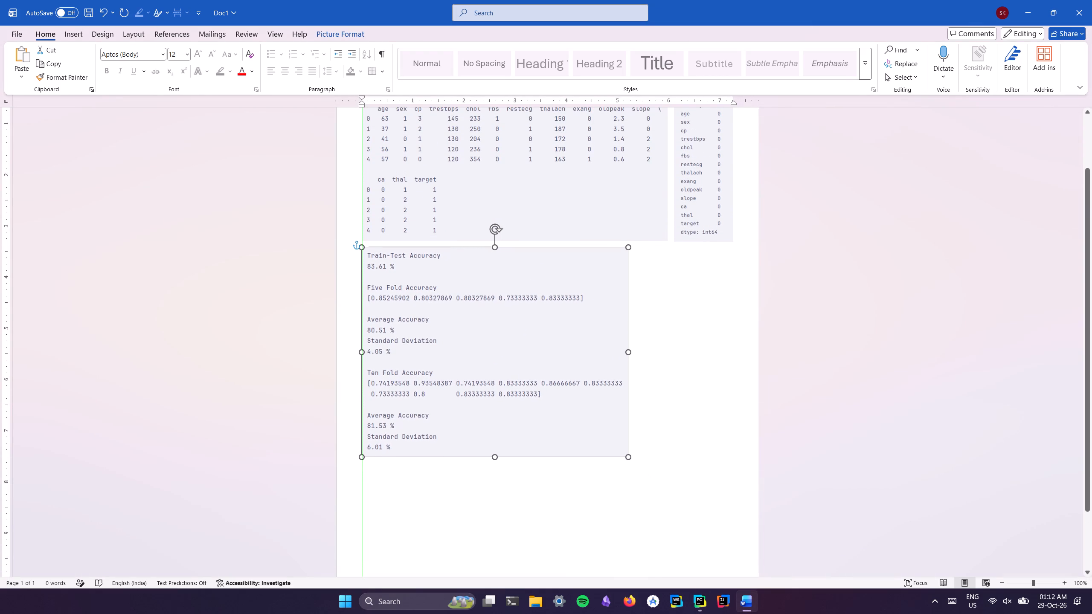
{"action": "left_click_drag", "start_coordinate": [628, 441], "coordinate": [626, 437]}
Capture program8's Comparison Table output as a screenshot and paste it into the Word document after the accuracy picture.
{"action": "key", "text": "alt+Tab"}
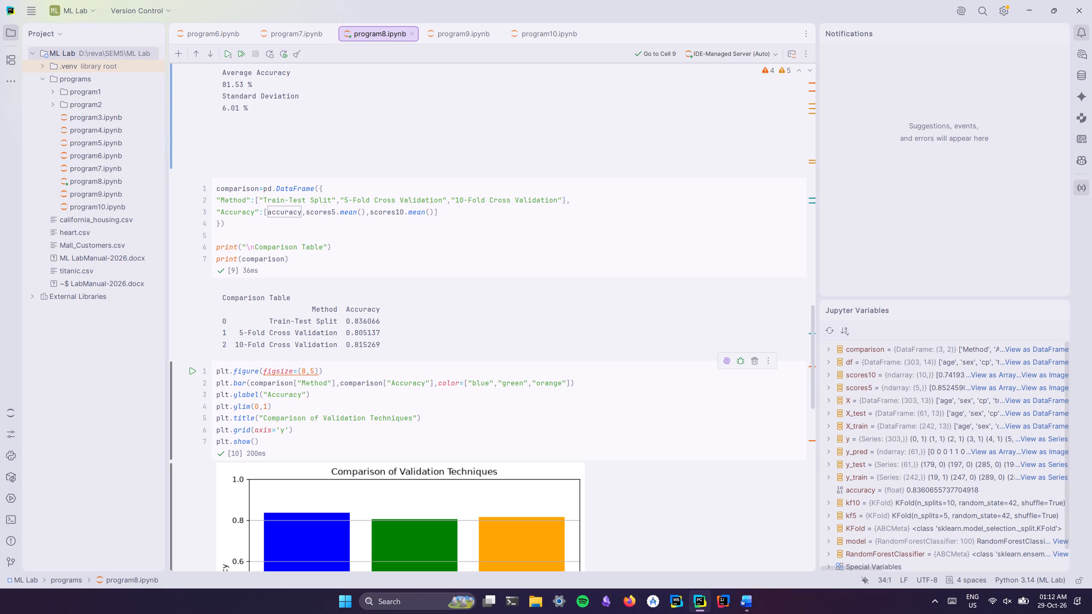
{"action": "key", "text": "shift+super+s"}
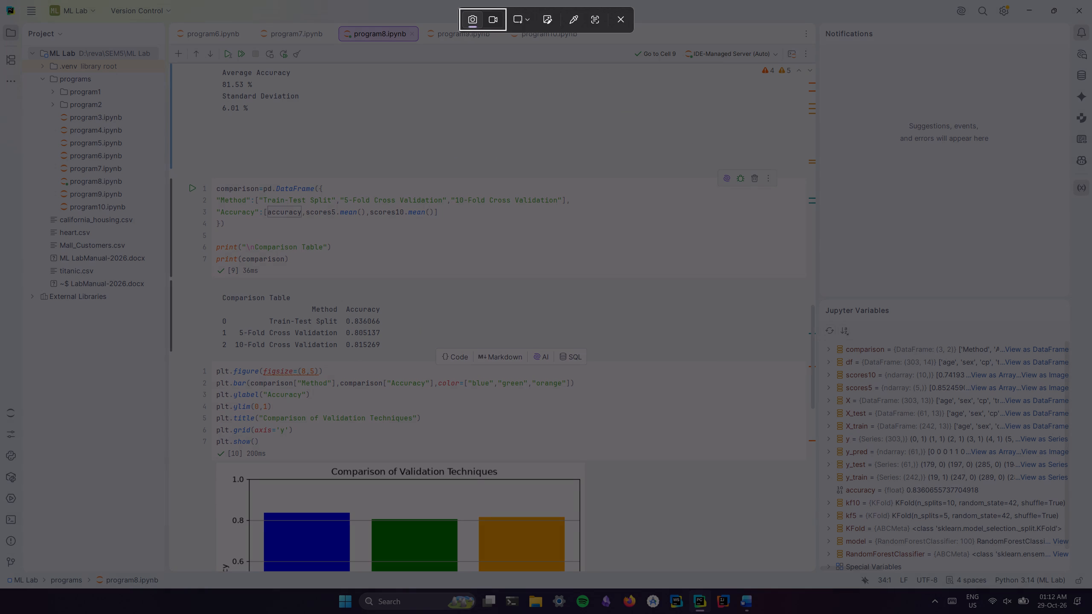
{"action": "left_click_drag", "start_coordinate": [211, 288], "coordinate": [398, 355]}
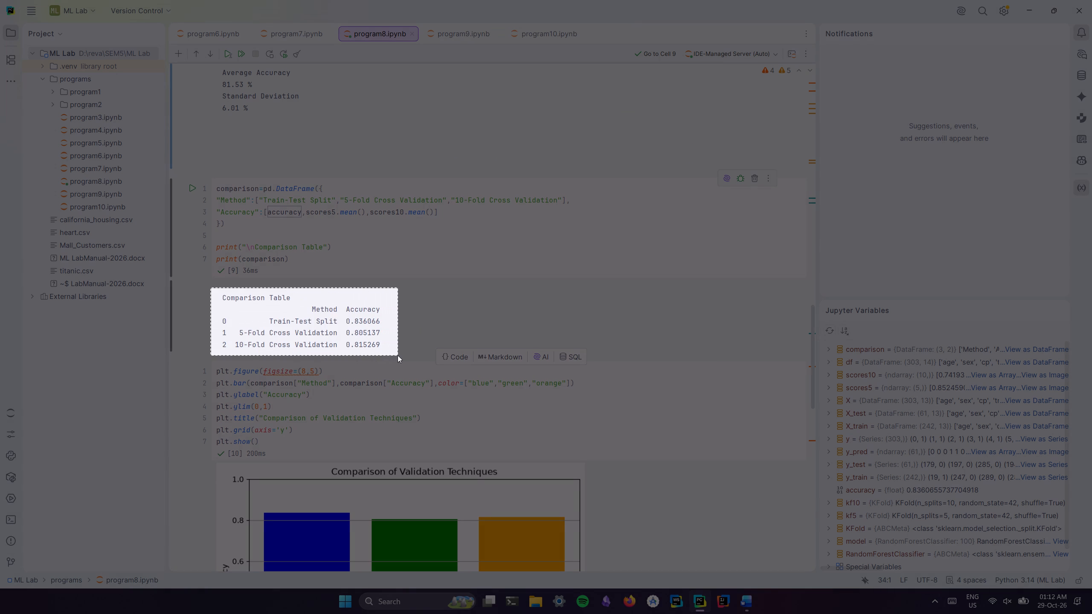
{"action": "left_click_drag", "start_coordinate": [398, 355], "coordinate": [393, 356]}
{"action": "key", "text": "alt+Tab"}
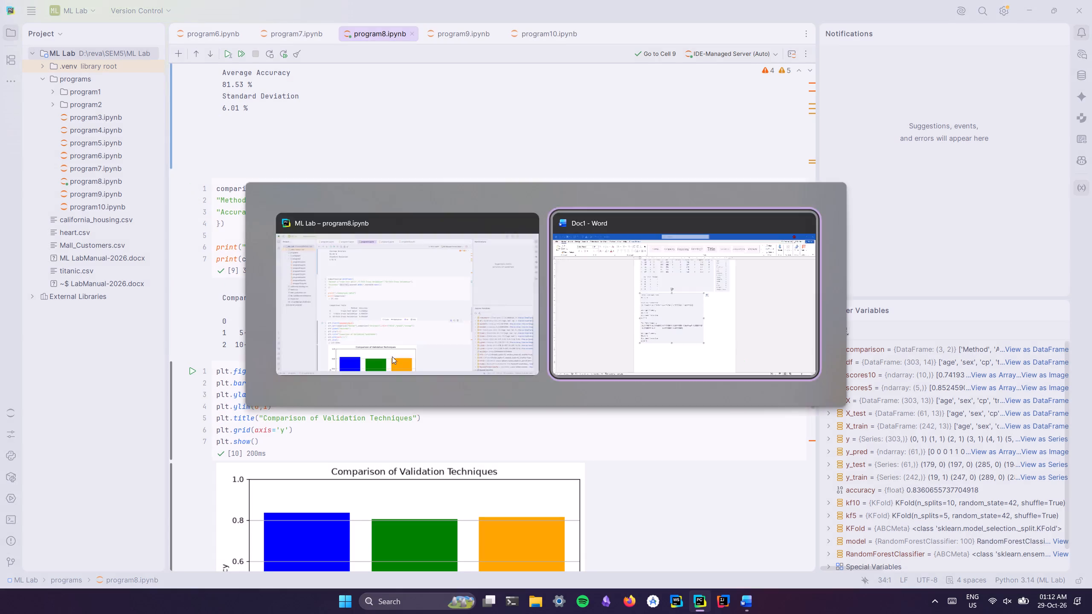
{"action": "left_click", "coordinate": [665, 336]}
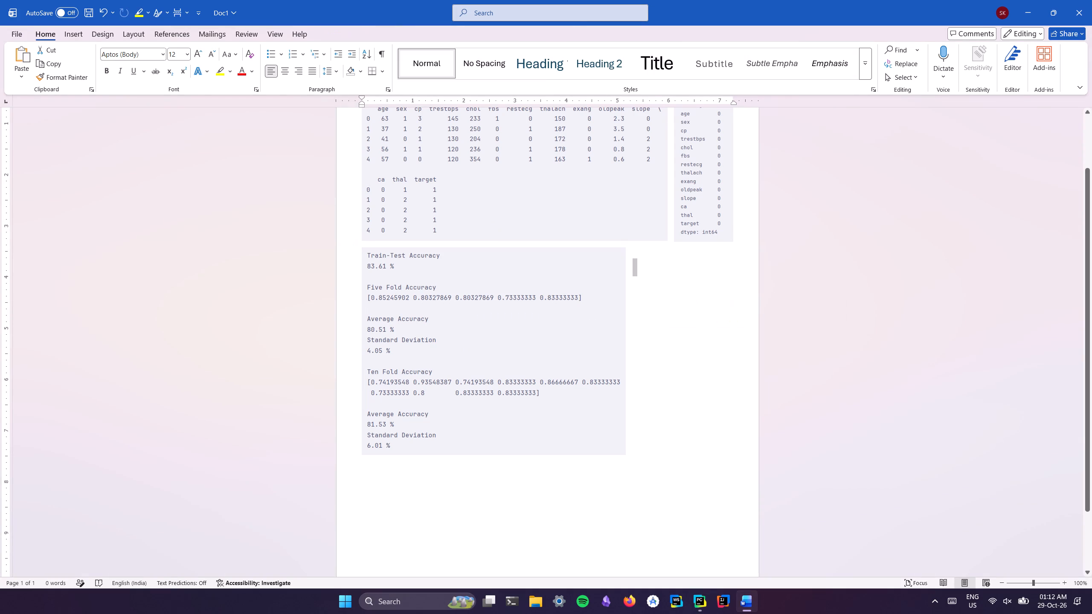
{"action": "key", "text": "ctrl+v"}
{"action": "scroll", "coordinate": [695, 240], "scroll_direction": "up", "scroll_amount": 4}
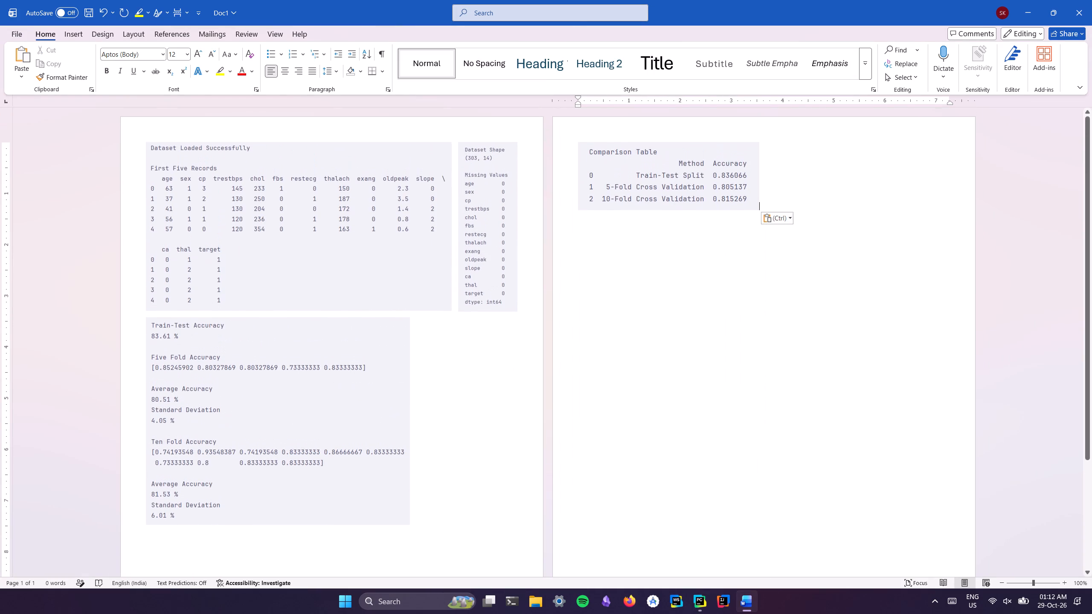
{"action": "scroll", "coordinate": [691, 240], "scroll_direction": "down", "scroll_amount": 8}
{"action": "scroll", "coordinate": [600, 317], "scroll_direction": "up", "scroll_amount": 7}
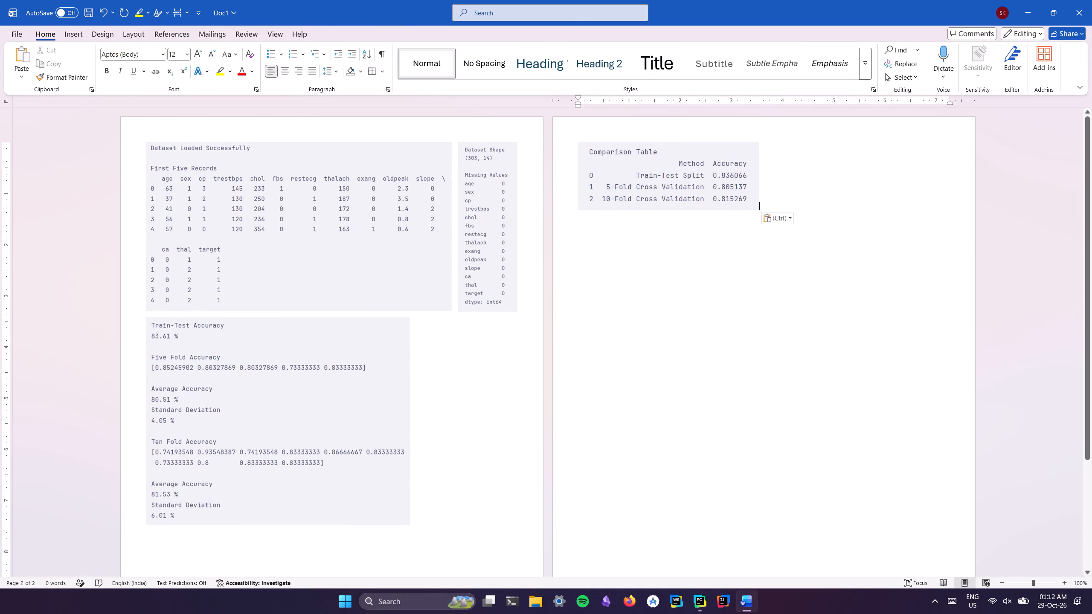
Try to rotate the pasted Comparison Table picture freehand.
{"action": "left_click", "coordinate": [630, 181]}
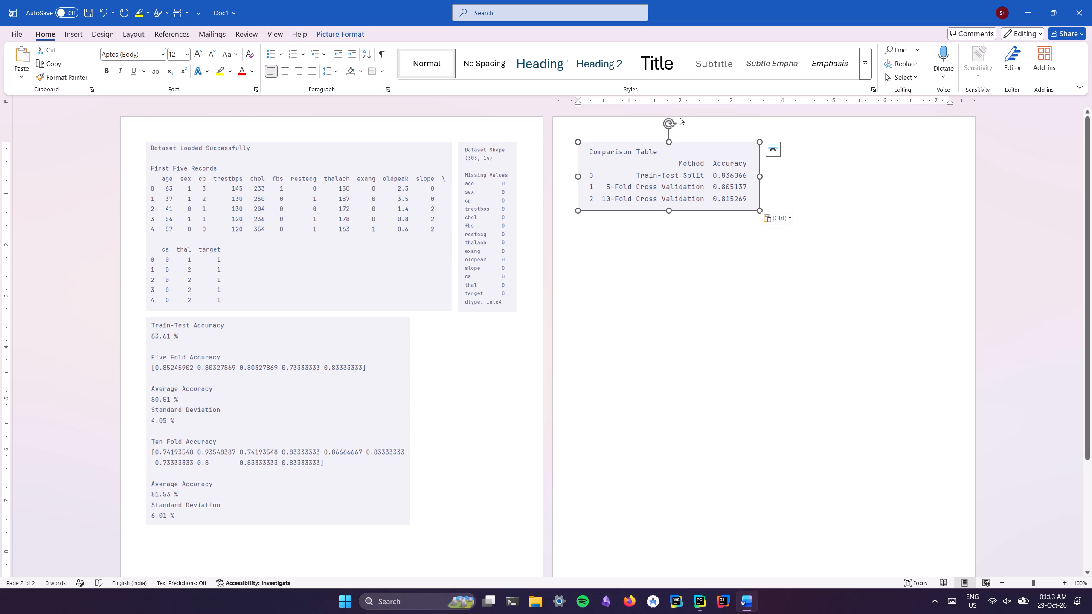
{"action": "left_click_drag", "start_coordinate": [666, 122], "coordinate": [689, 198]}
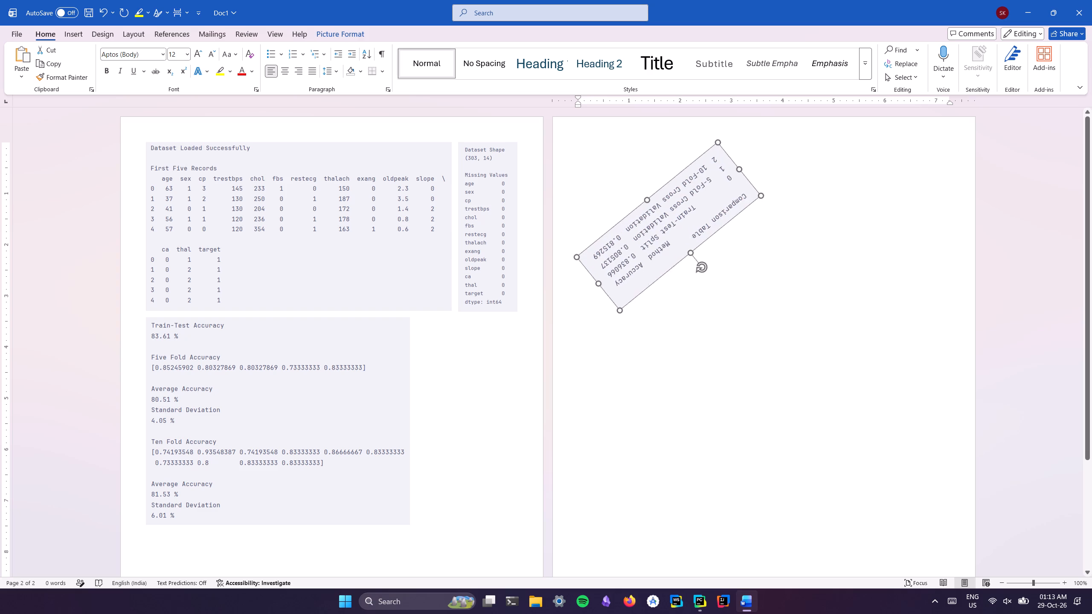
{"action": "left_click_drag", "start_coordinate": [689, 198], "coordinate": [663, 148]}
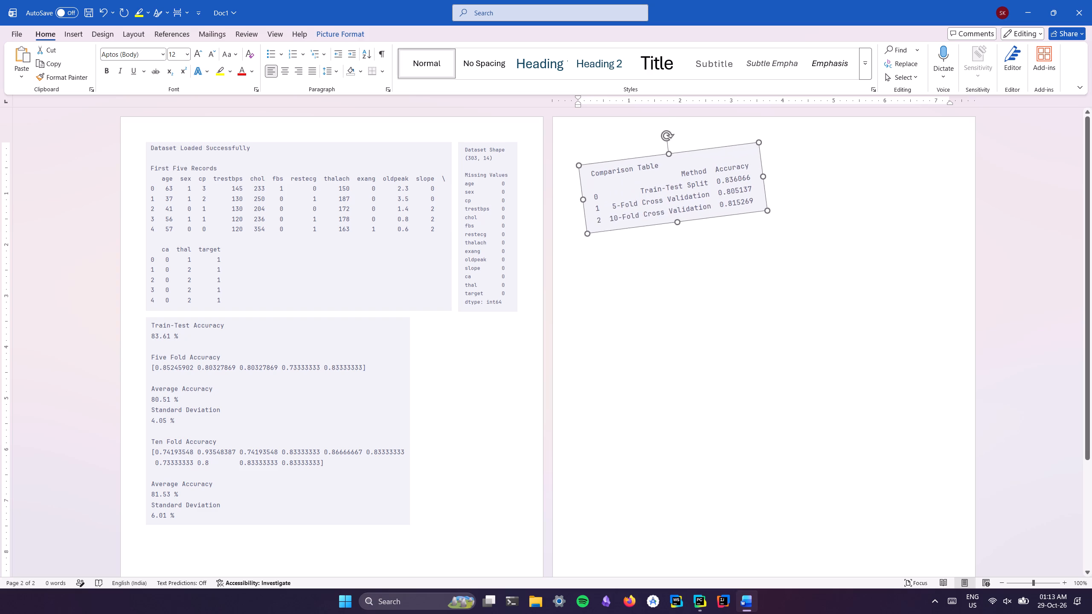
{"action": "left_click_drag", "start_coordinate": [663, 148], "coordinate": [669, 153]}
Set the Comparison Table picture's text wrapping to Square.
{"action": "left_click", "coordinate": [773, 151]}
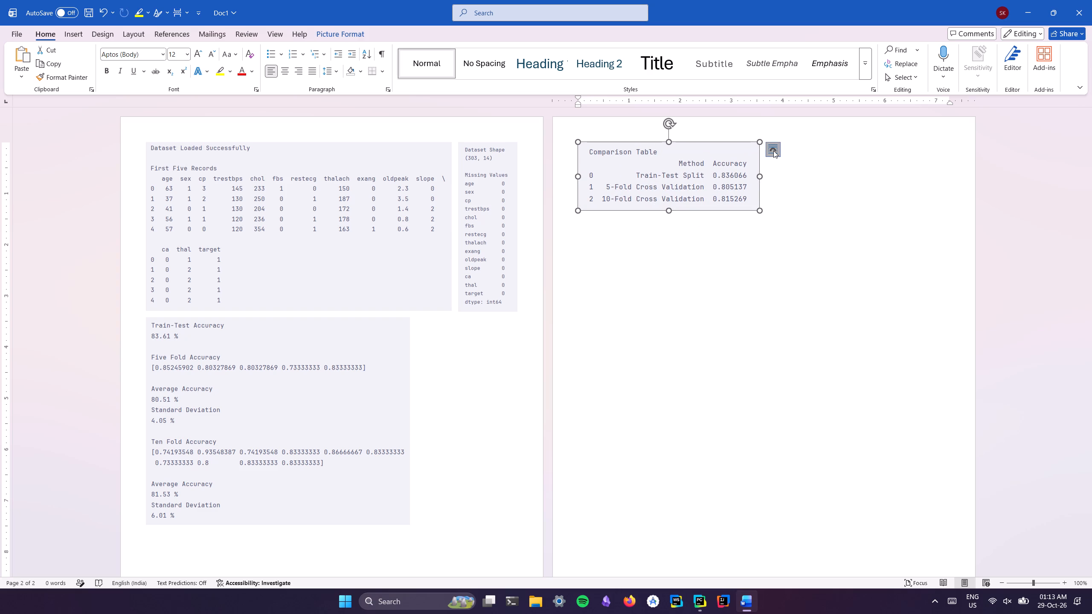
{"action": "left_click", "coordinate": [807, 226]}
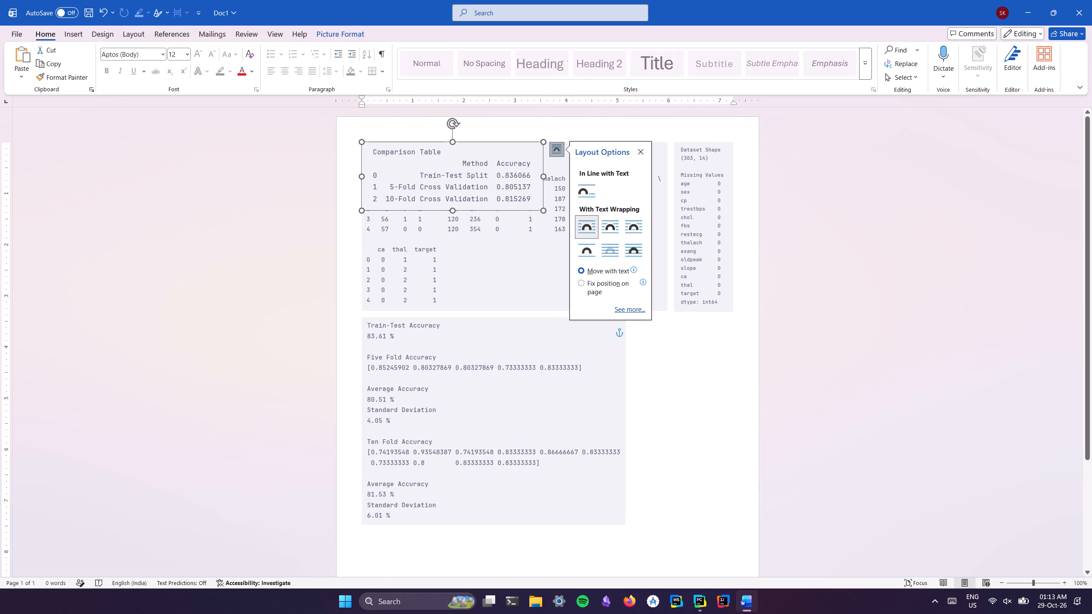
Rotate the Comparison Table picture left by 90°.
{"action": "left_click", "coordinate": [349, 30]}
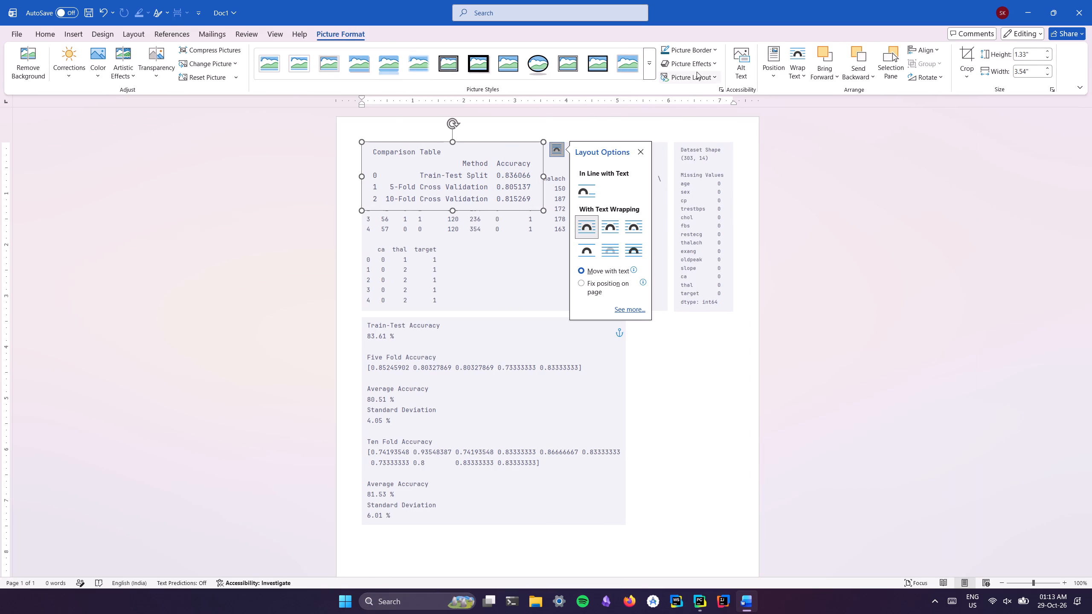
{"action": "left_click", "coordinate": [706, 79]}
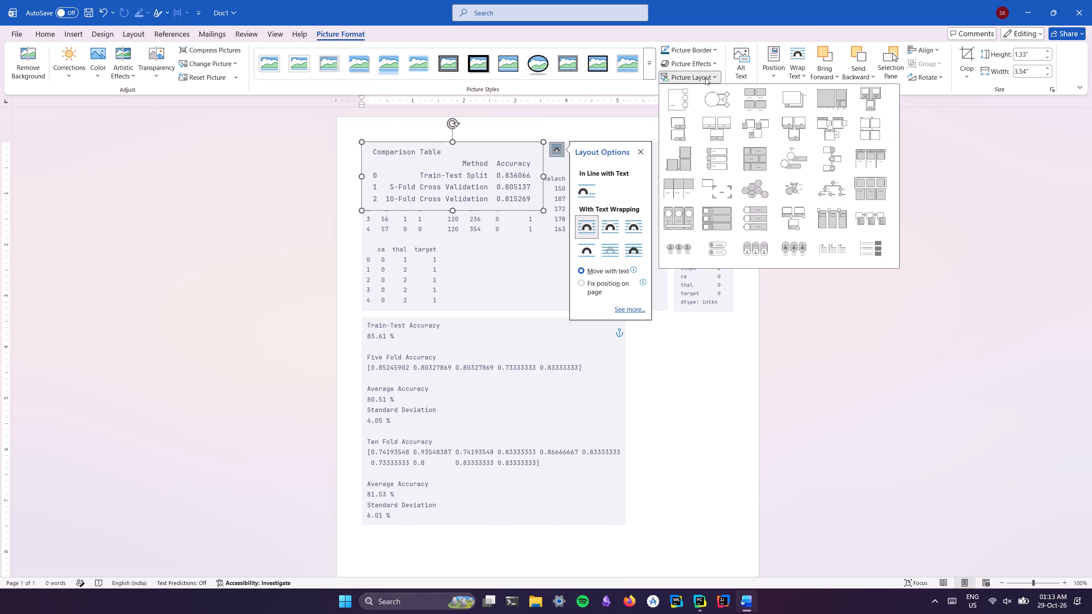
{"action": "left_click", "coordinate": [705, 78]}
{"action": "left_click", "coordinate": [929, 76]}
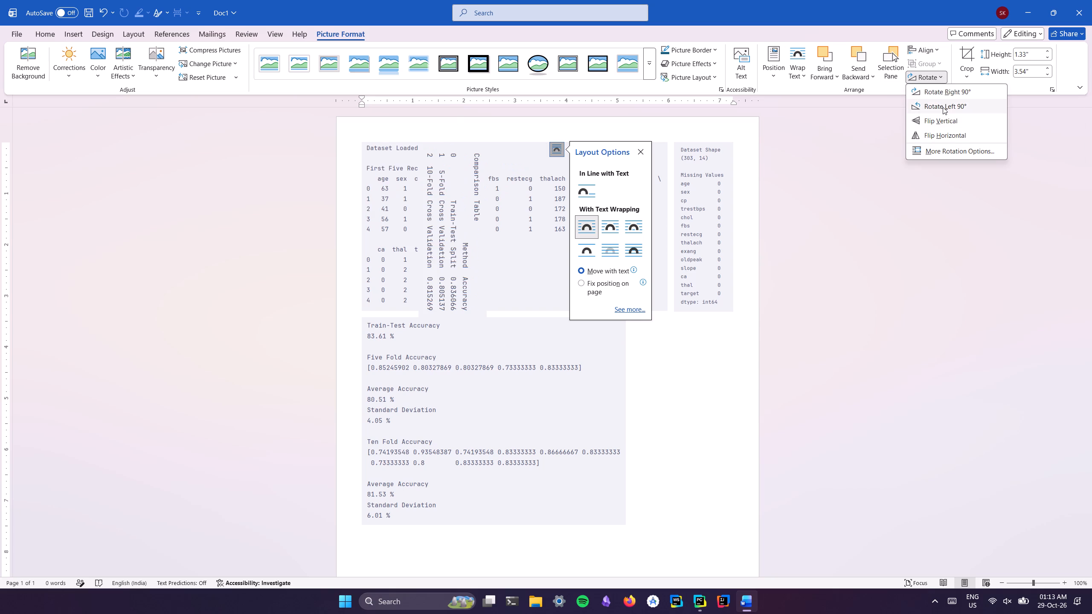
{"action": "left_click", "coordinate": [943, 107]}
Place the rotated Comparison Table picture beside the accuracy picture, under the missing-values picture and against the page's right margin.
{"action": "left_click_drag", "start_coordinate": [457, 240], "coordinate": [677, 415]}
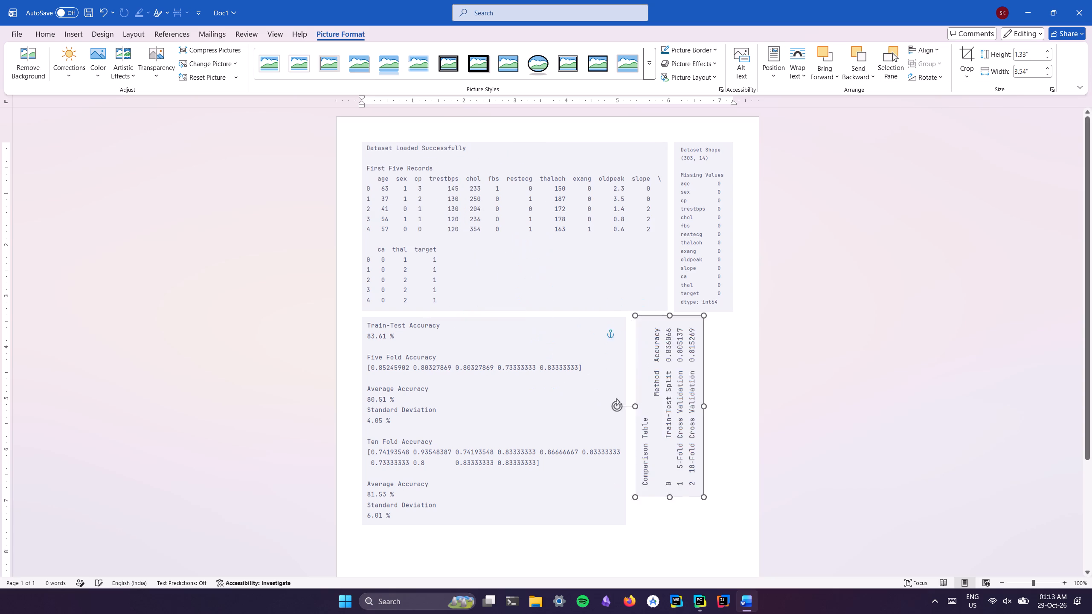
{"action": "left_click_drag", "start_coordinate": [677, 415], "coordinate": [702, 417]}
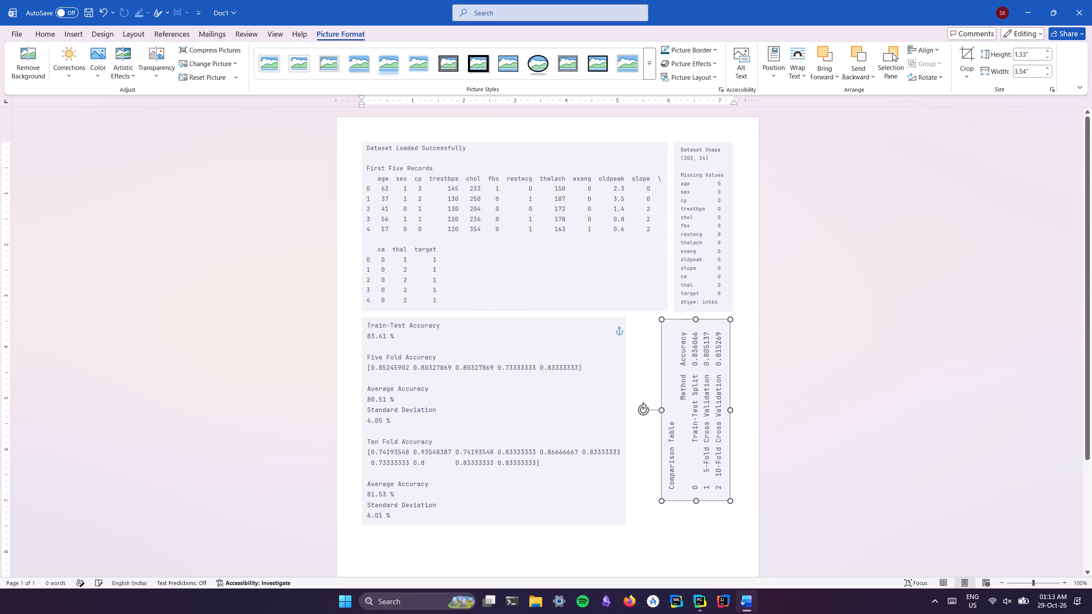
{"action": "left_click_drag", "start_coordinate": [702, 417], "coordinate": [710, 417]}
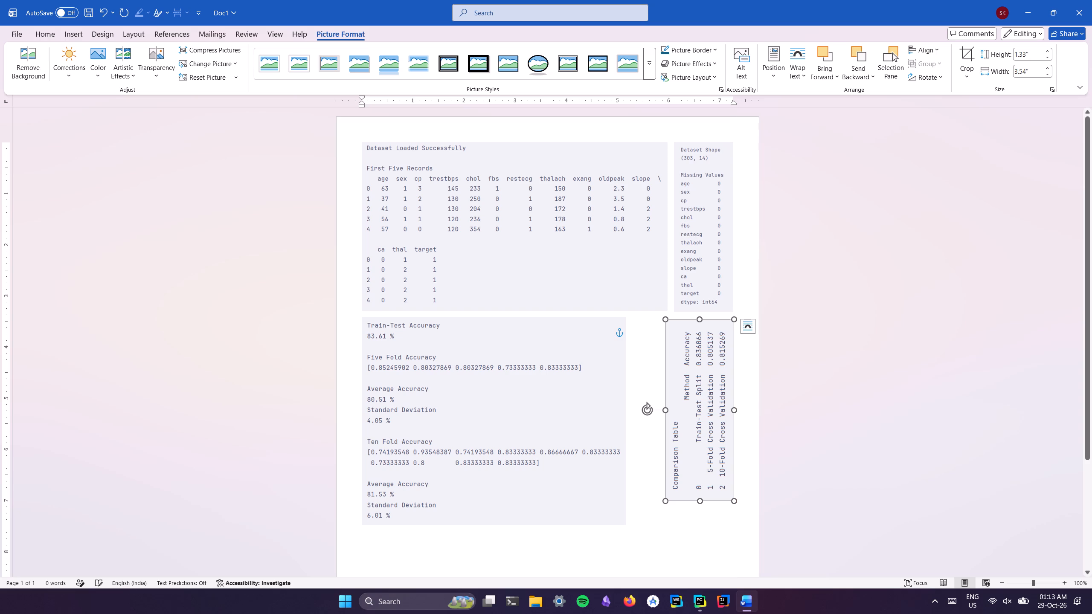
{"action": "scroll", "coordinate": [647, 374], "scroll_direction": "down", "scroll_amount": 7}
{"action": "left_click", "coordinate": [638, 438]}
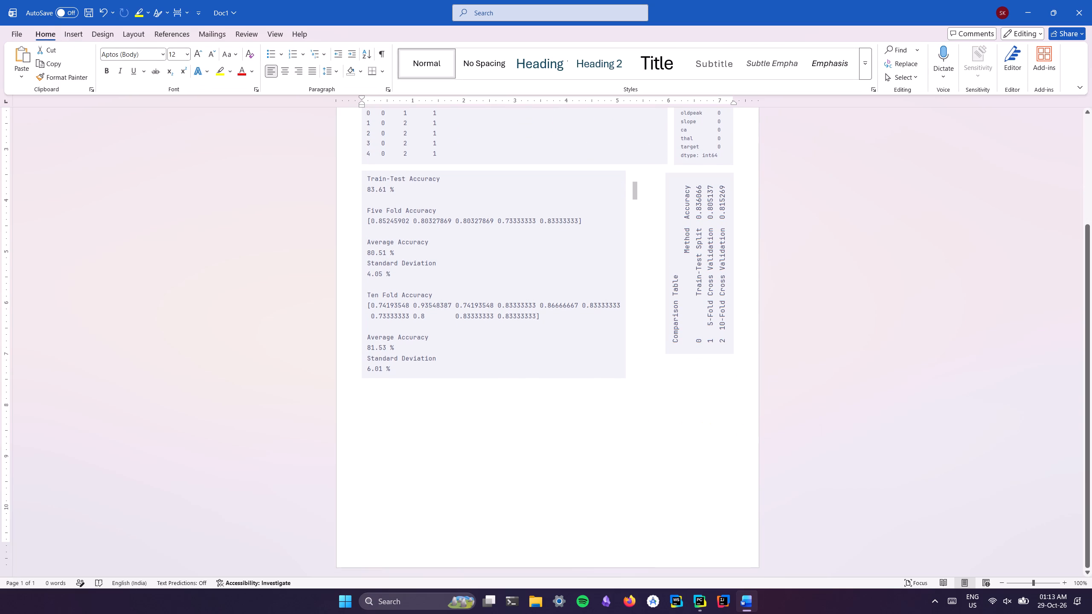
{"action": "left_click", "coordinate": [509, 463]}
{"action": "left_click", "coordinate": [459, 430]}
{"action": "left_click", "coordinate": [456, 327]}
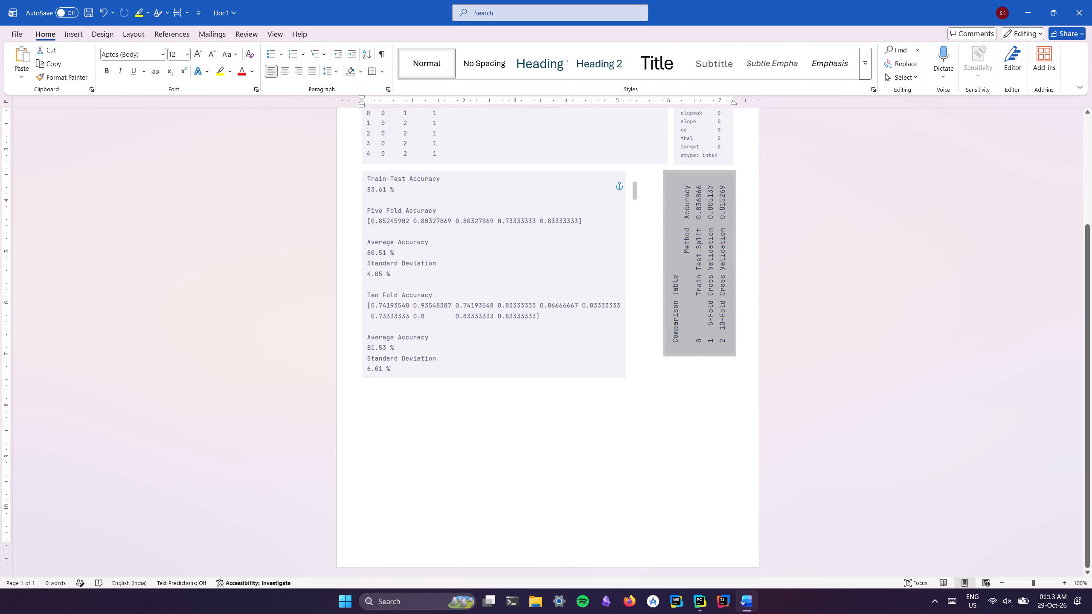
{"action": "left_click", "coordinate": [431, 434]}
Switch to PyCharm and copy the Comparison of Validation Techniques bar chart from program8's output.
{"action": "key", "text": "alt+Tab"}
{"action": "scroll", "coordinate": [342, 408], "scroll_direction": "down", "scroll_amount": 4}
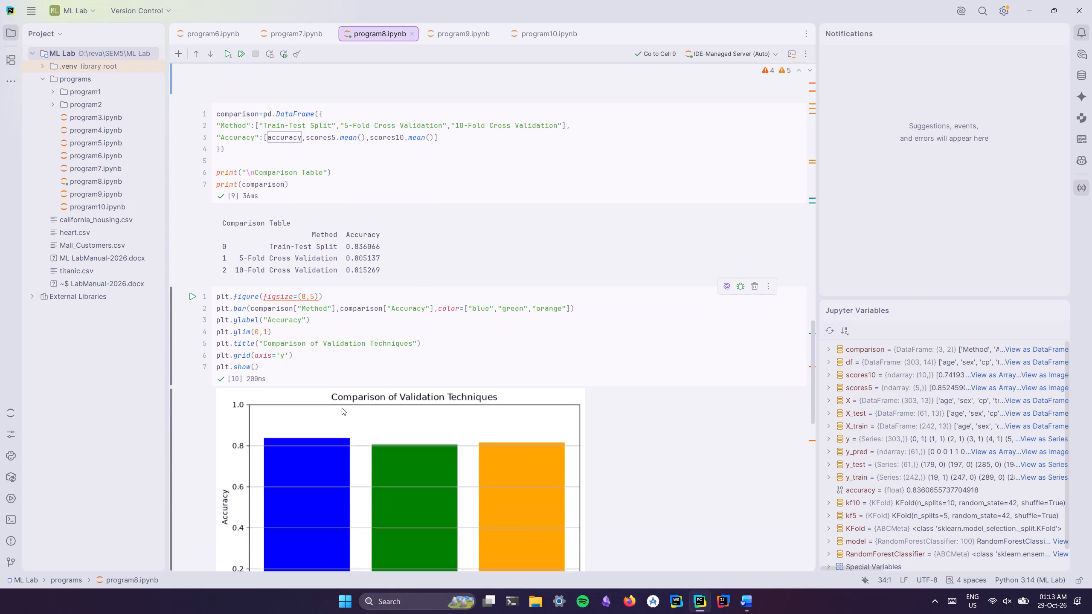
{"action": "scroll", "coordinate": [342, 408], "scroll_direction": "down", "scroll_amount": 3}
{"action": "right_click", "coordinate": [370, 252]}
{"action": "left_click", "coordinate": [401, 289]}
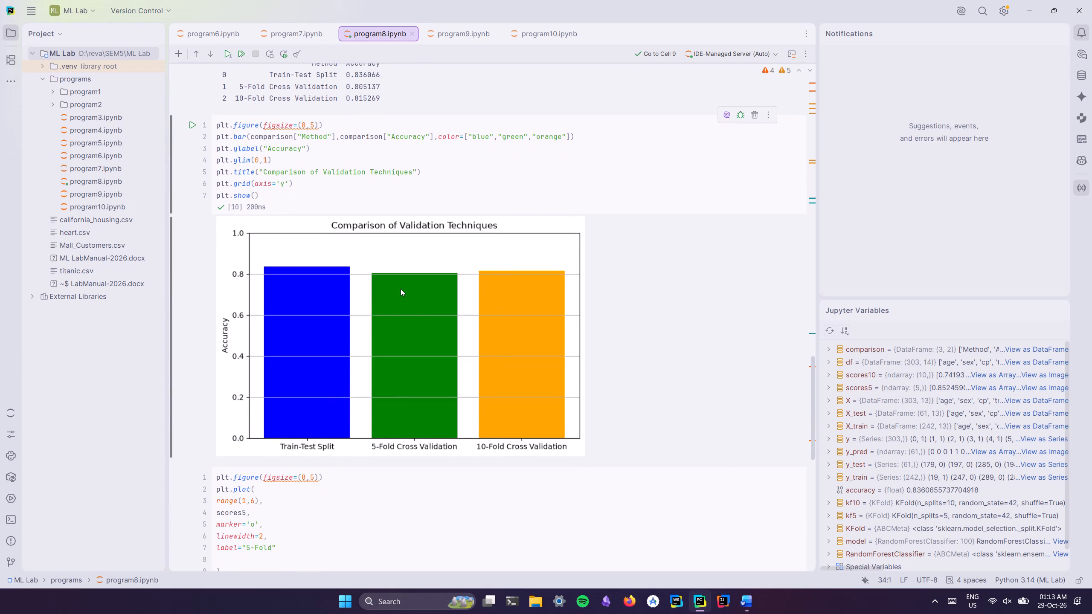
Paste the copied bar chart into the Word document on the text line after the accuracy picture.
{"action": "key", "text": "alt+Tab"}
{"action": "left_click", "coordinate": [410, 472]}
{"action": "left_click", "coordinate": [407, 401]}
{"action": "left_click", "coordinate": [406, 397]}
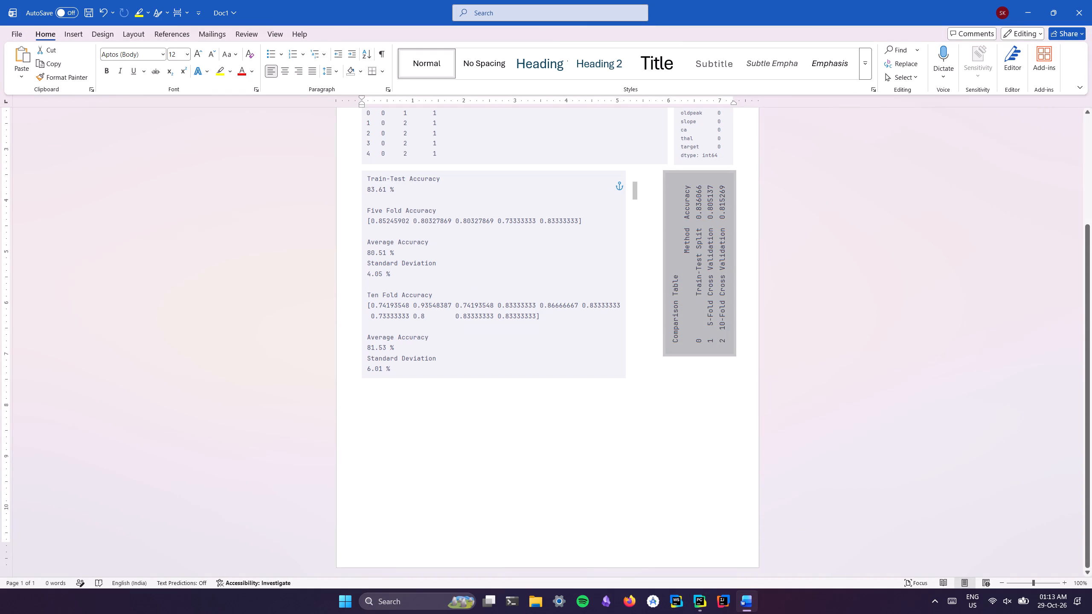
{"action": "left_click", "coordinate": [416, 389]}
{"action": "left_click", "coordinate": [425, 361]}
{"action": "left_click", "coordinate": [407, 399]}
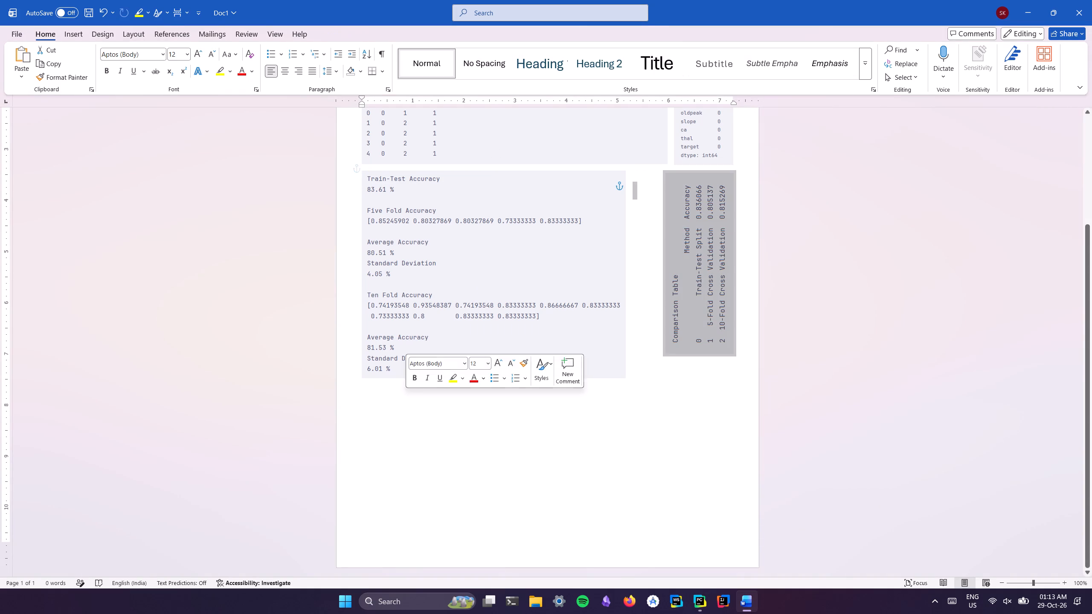
{"action": "left_click", "coordinate": [376, 383]}
{"action": "triple_click", "coordinate": [367, 396]}
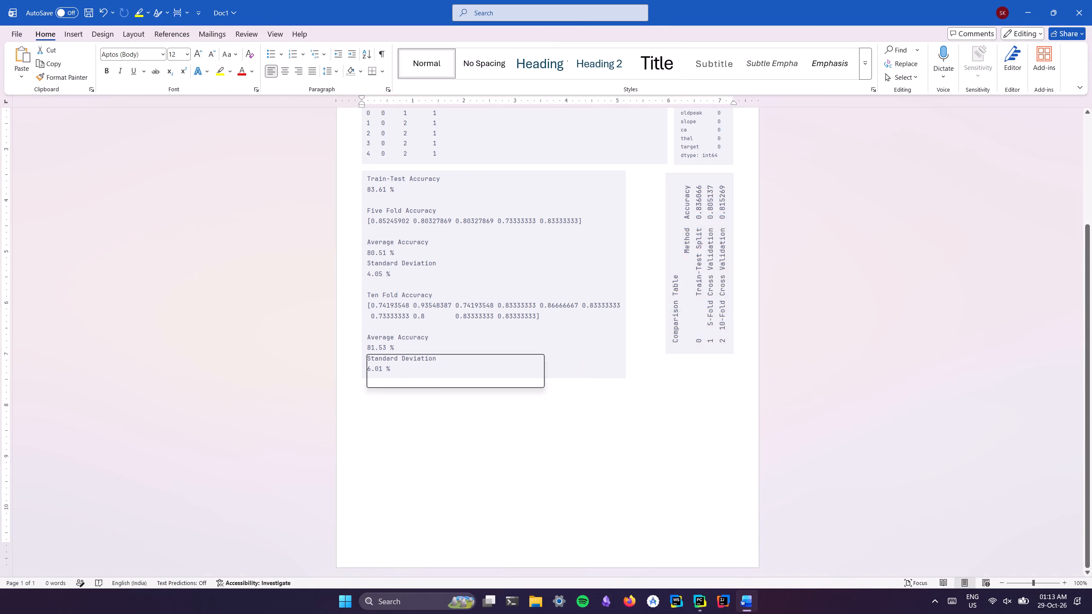
{"action": "double_click", "coordinate": [367, 396]}
{"action": "left_click", "coordinate": [367, 396]}
{"action": "left_click", "coordinate": [400, 403]}
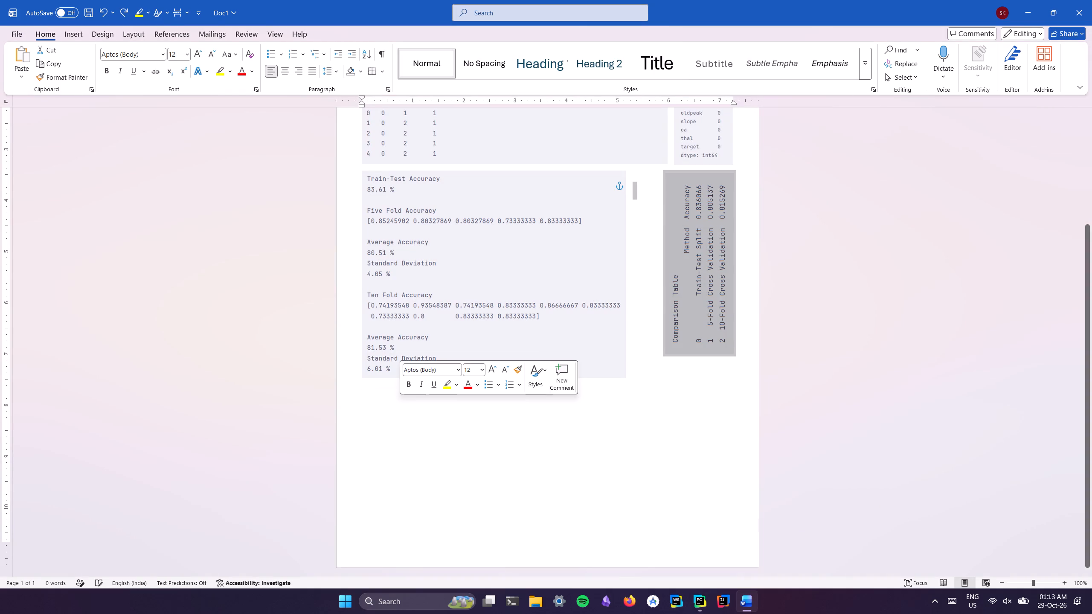
{"action": "left_click", "coordinate": [645, 312]}
{"action": "key", "text": "ctrl+v"}
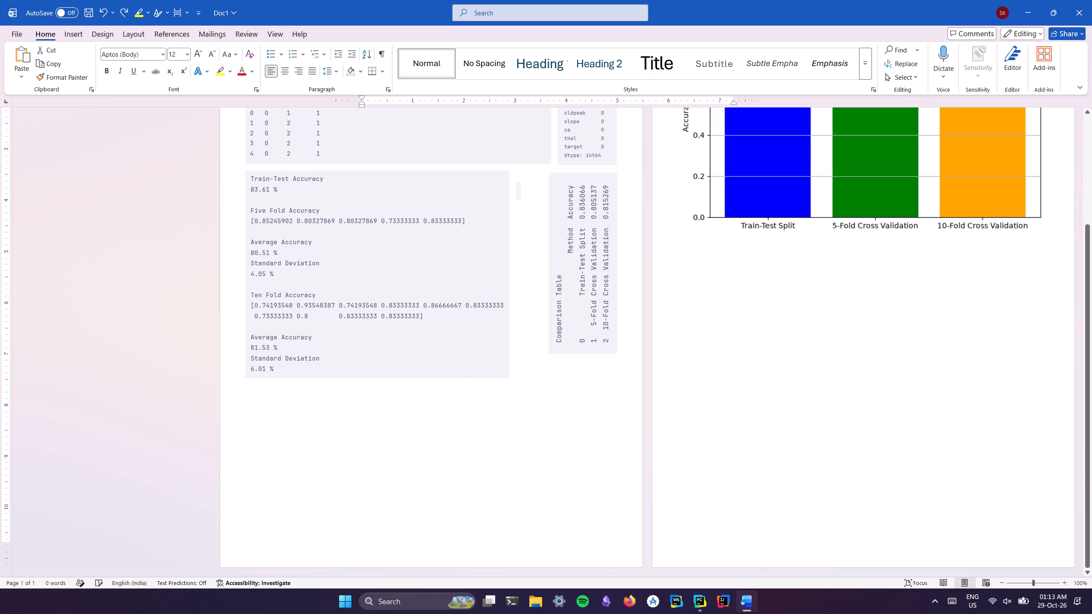
Shrink the pasted bar chart proportionally to about 2 inches wide, keeping its upper-left corner in place.
{"action": "scroll", "coordinate": [662, 248], "scroll_direction": "up", "scroll_amount": 5}
{"action": "left_click", "coordinate": [725, 310]}
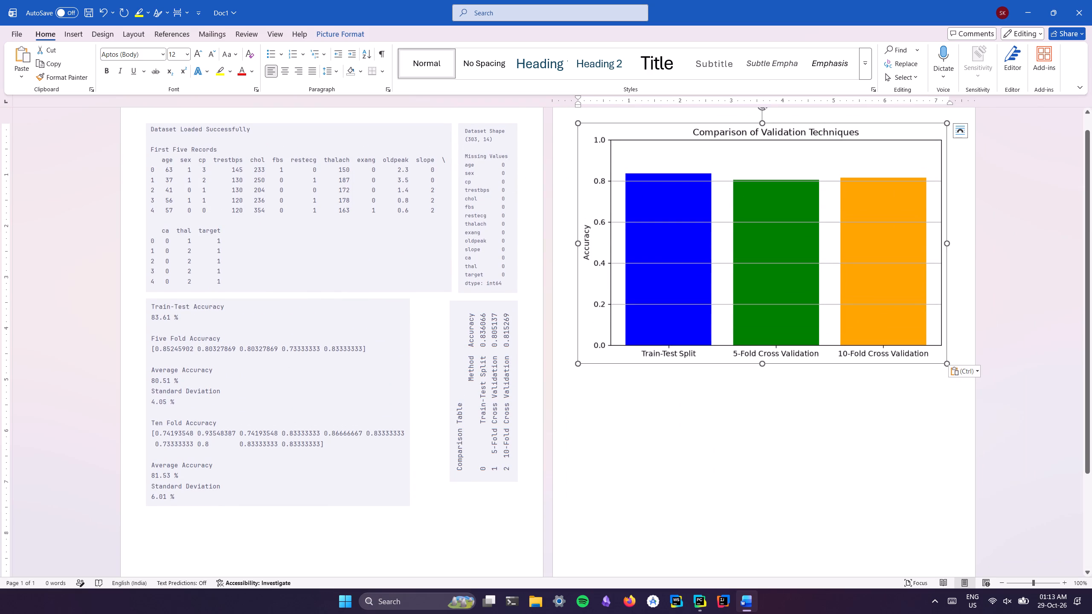
{"action": "left_click_drag", "start_coordinate": [948, 362], "coordinate": [726, 201]}
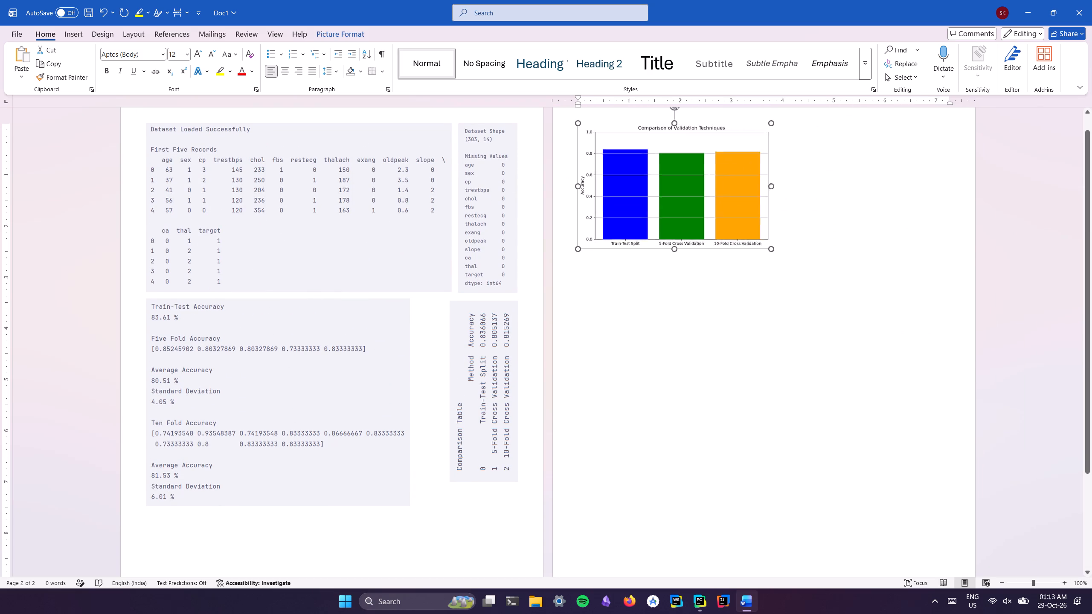
{"action": "left_click_drag", "start_coordinate": [726, 201], "coordinate": [678, 174]}
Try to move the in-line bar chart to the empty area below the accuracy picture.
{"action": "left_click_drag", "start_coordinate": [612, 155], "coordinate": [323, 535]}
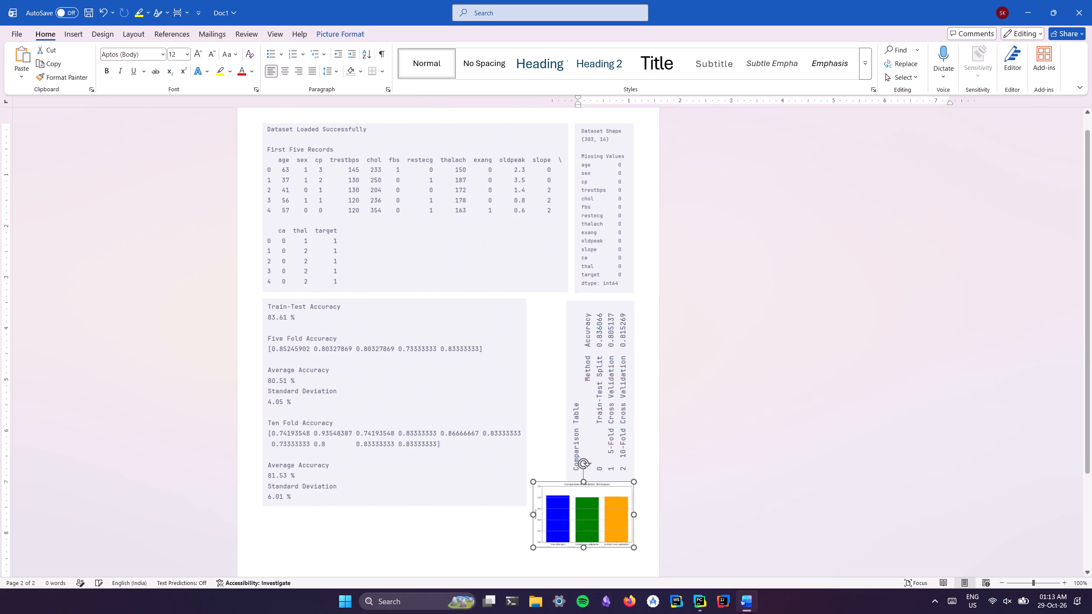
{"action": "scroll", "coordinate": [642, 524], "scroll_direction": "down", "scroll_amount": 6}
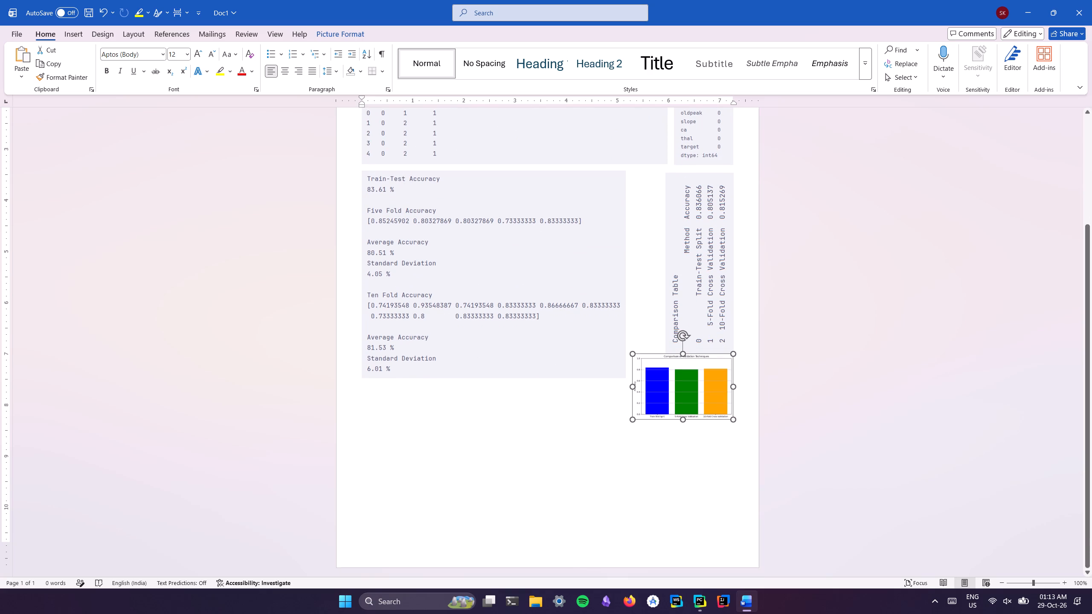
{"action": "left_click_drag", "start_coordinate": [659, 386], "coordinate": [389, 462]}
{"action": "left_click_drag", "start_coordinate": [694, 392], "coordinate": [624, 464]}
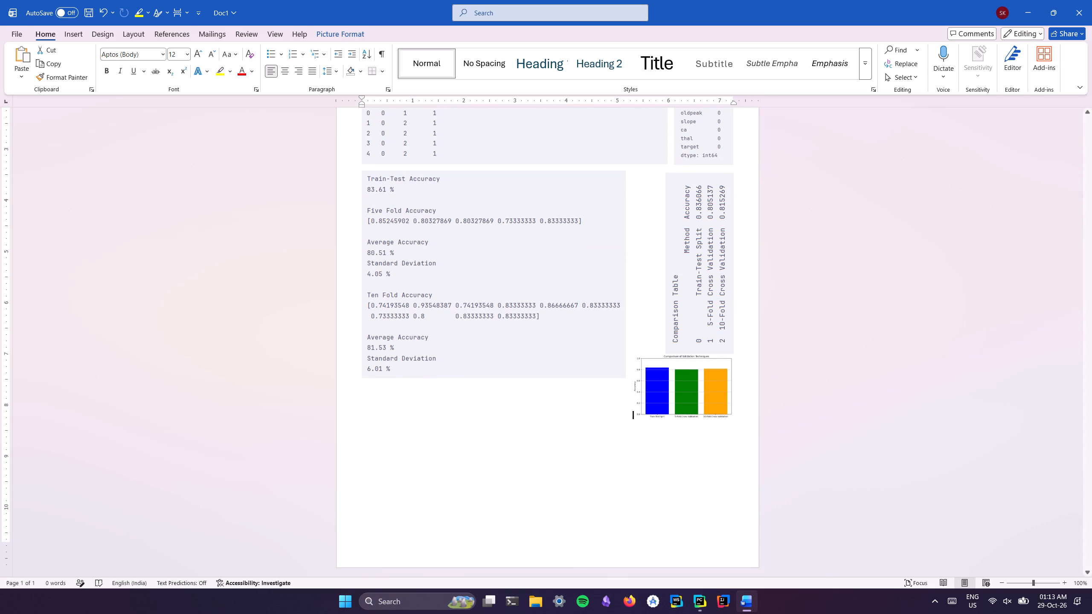
Set the bar chart's text wrapping to Square and place it directly below the accuracy picture at the left margin.
{"action": "left_click", "coordinate": [742, 365]}
{"action": "left_click", "coordinate": [775, 441]}
{"action": "left_click_drag", "start_coordinate": [698, 382], "coordinate": [433, 412]}
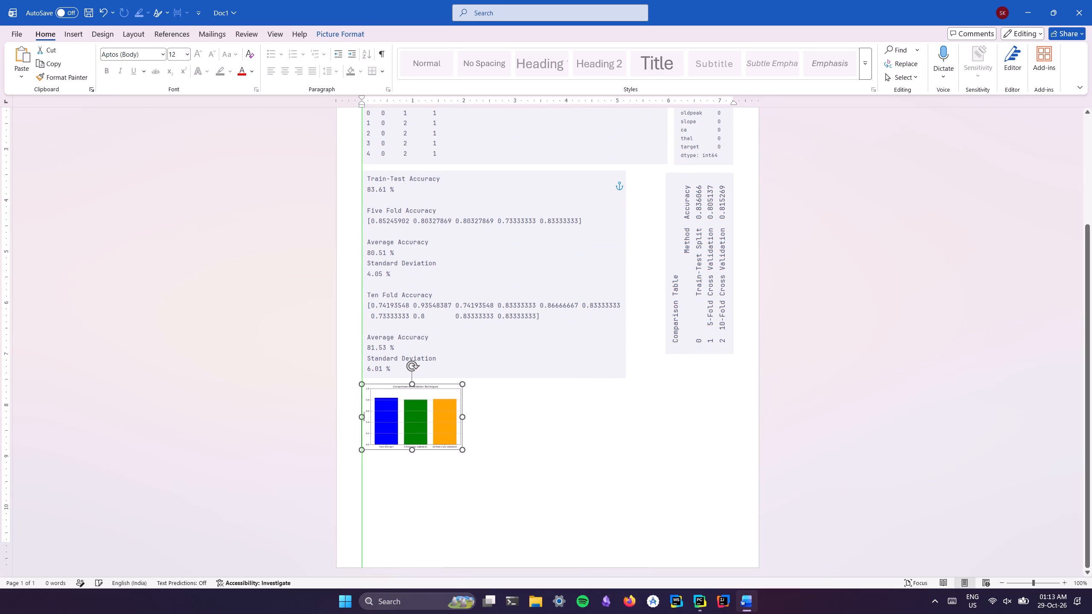
{"action": "left_click_drag", "start_coordinate": [433, 412], "coordinate": [433, 408]}
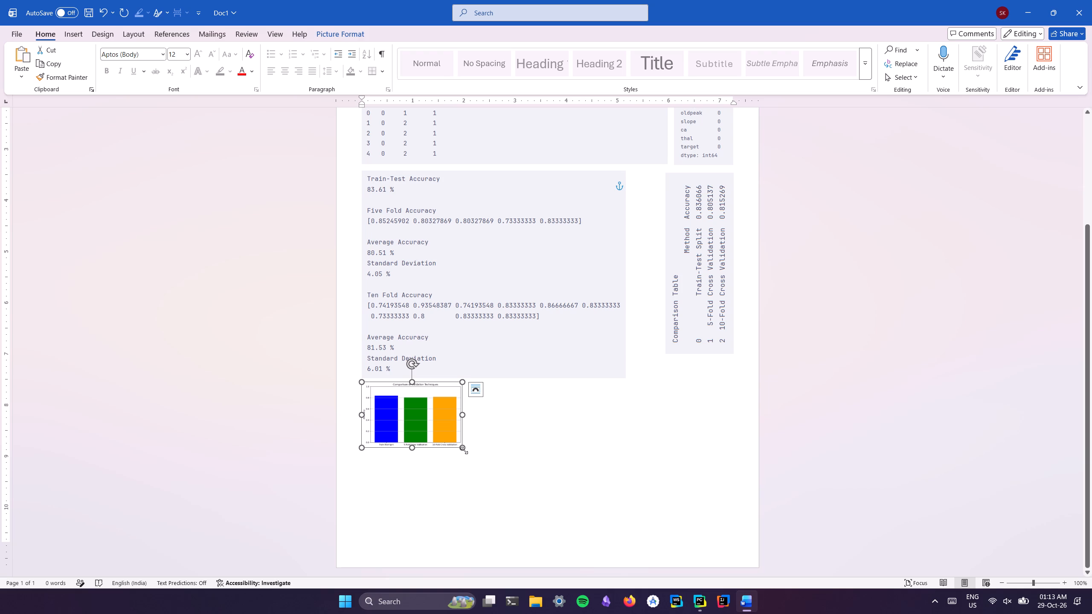
Enlarge the bar chart proportionally to about 4.8 inches wide, keeping its upper-left corner in place.
{"action": "left_click_drag", "start_coordinate": [464, 450], "coordinate": [534, 550]}
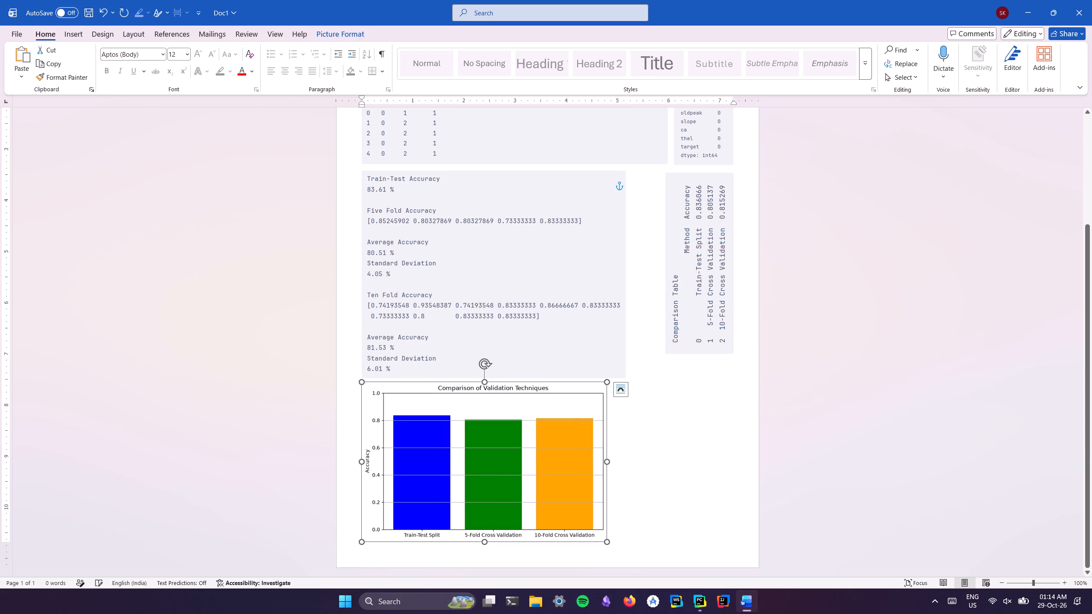
Copy the Fold-wise Accuracy line plot from program8's notebook output in PyCharm and paste it into the Word document after the bar chart.
{"action": "left_click", "coordinate": [654, 457]}
{"action": "key", "text": "alt+Tab"}
{"action": "scroll", "coordinate": [635, 453], "scroll_direction": "down", "scroll_amount": 9}
{"action": "scroll", "coordinate": [372, 407], "scroll_direction": "down", "scroll_amount": 4}
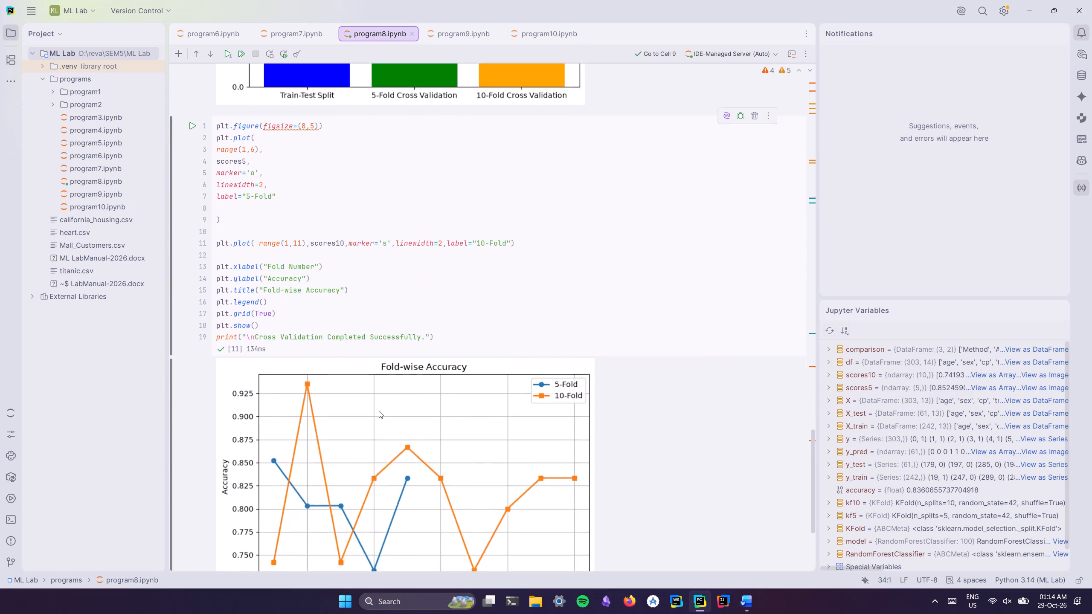
{"action": "scroll", "coordinate": [379, 411], "scroll_direction": "down", "scroll_amount": 3}
{"action": "right_click", "coordinate": [411, 263]}
{"action": "left_click", "coordinate": [447, 298]}
{"action": "key", "text": "alt+Tab"}
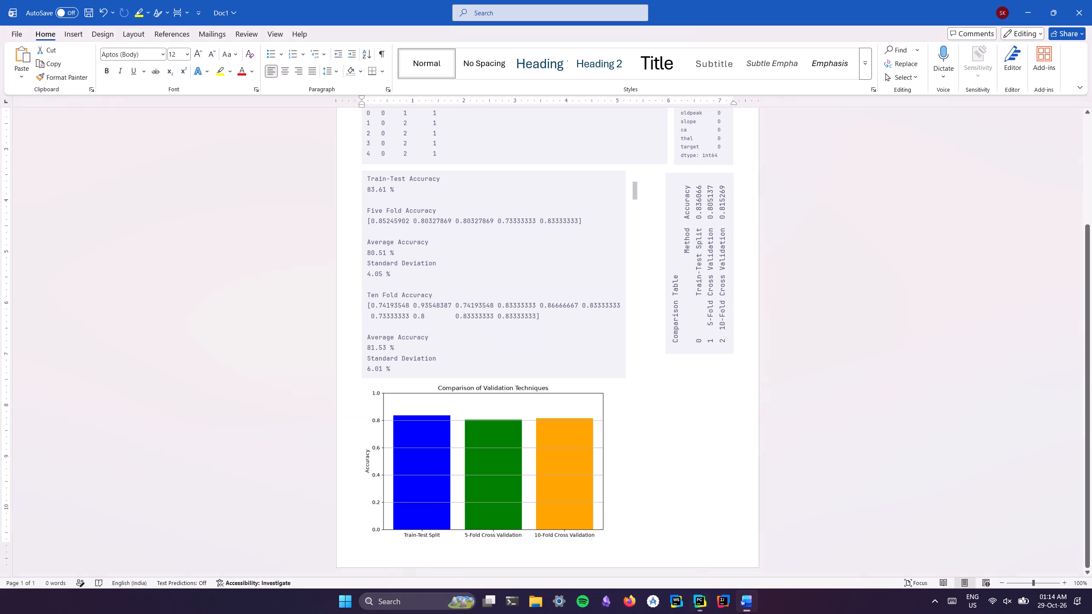
{"action": "left_click", "coordinate": [643, 406]}
{"action": "key", "text": "ctrl+v"}
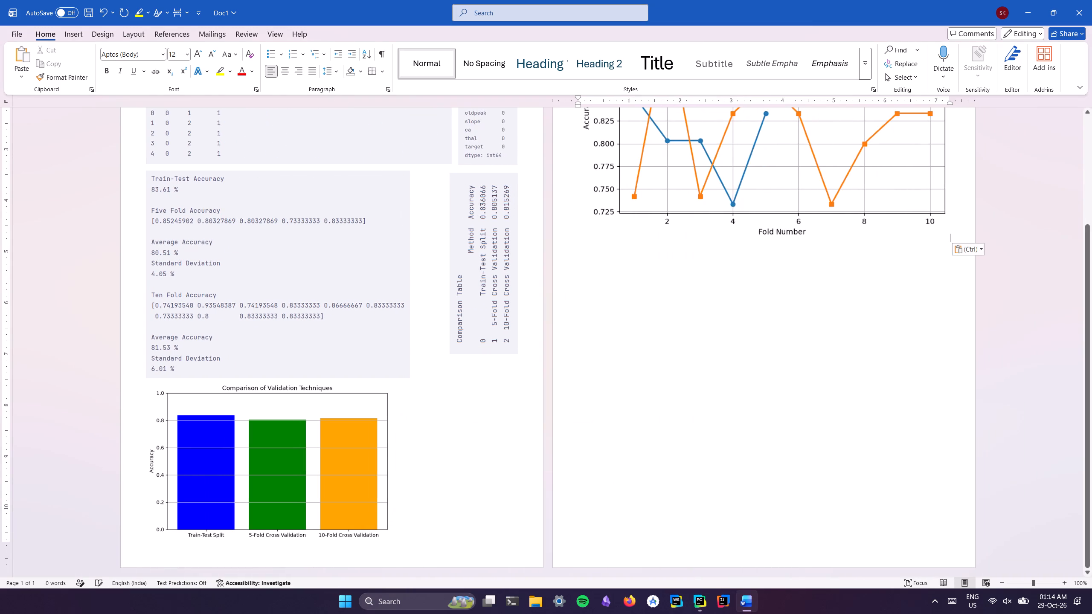
Try to change the document's page orientation to landscape.
{"action": "scroll", "coordinate": [609, 275], "scroll_direction": "up", "scroll_amount": 5}
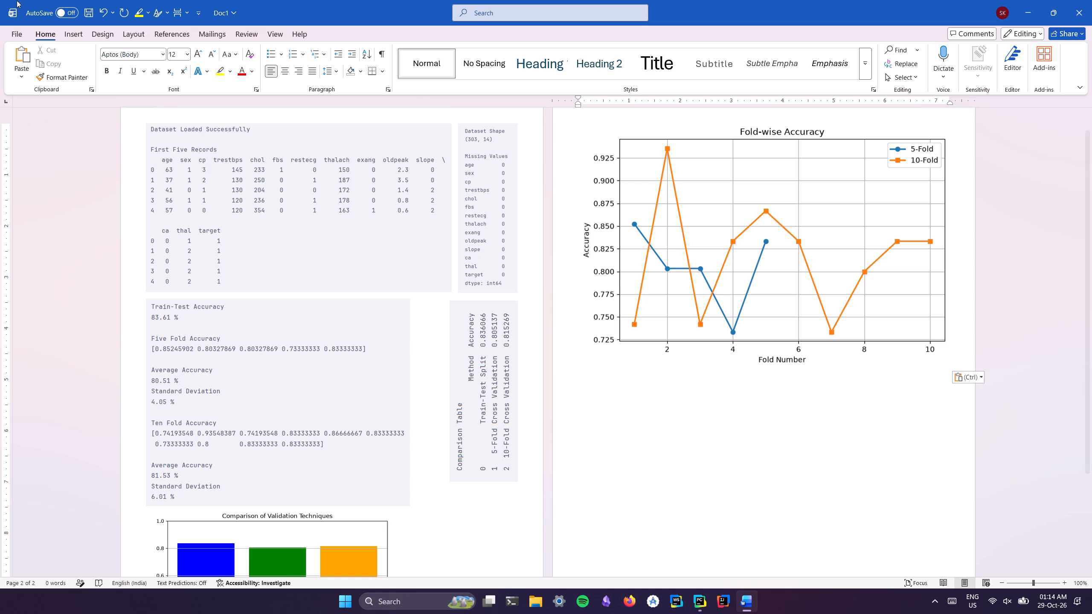
{"action": "left_click", "coordinate": [120, 36]}
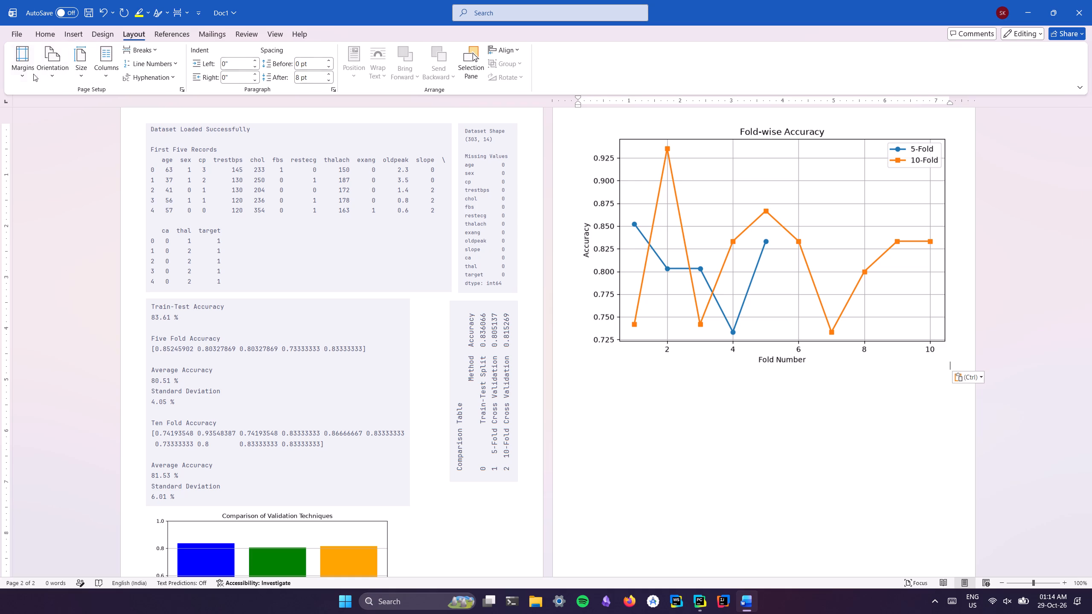
{"action": "left_click", "coordinate": [55, 73]}
{"action": "left_click", "coordinate": [64, 130]}
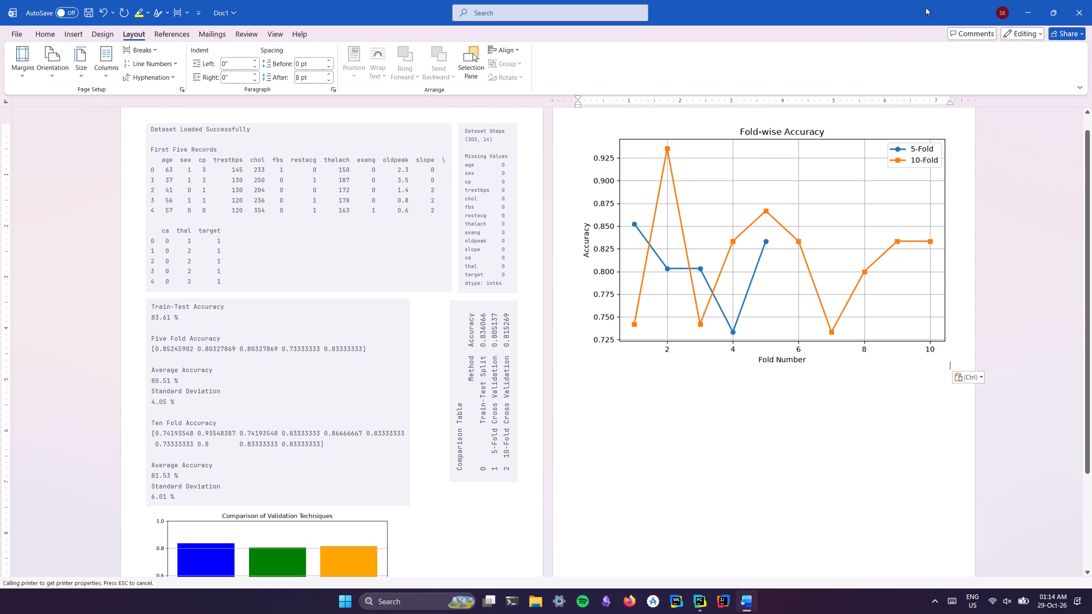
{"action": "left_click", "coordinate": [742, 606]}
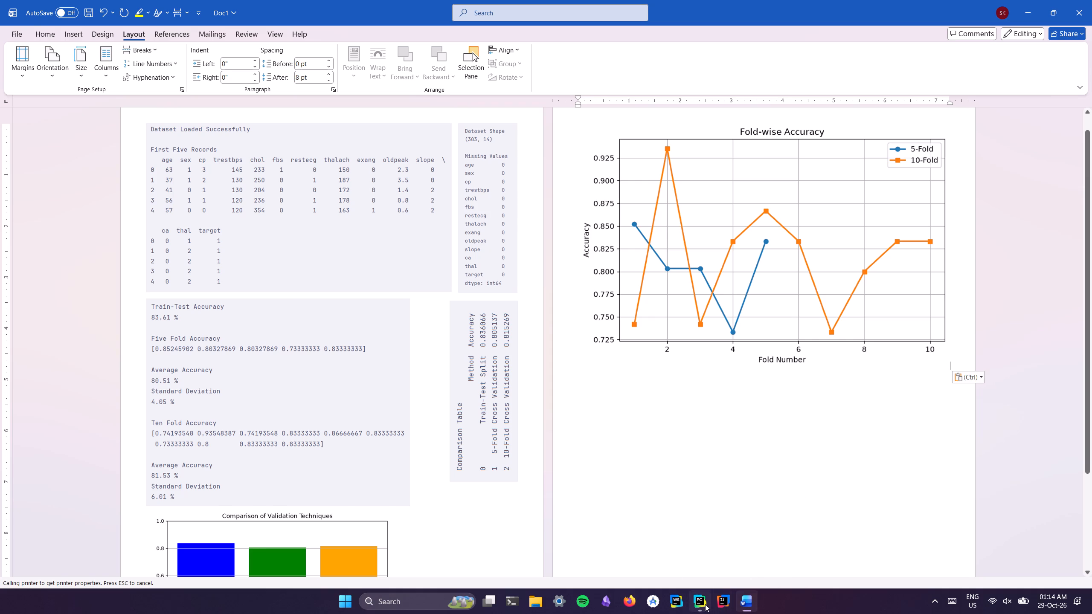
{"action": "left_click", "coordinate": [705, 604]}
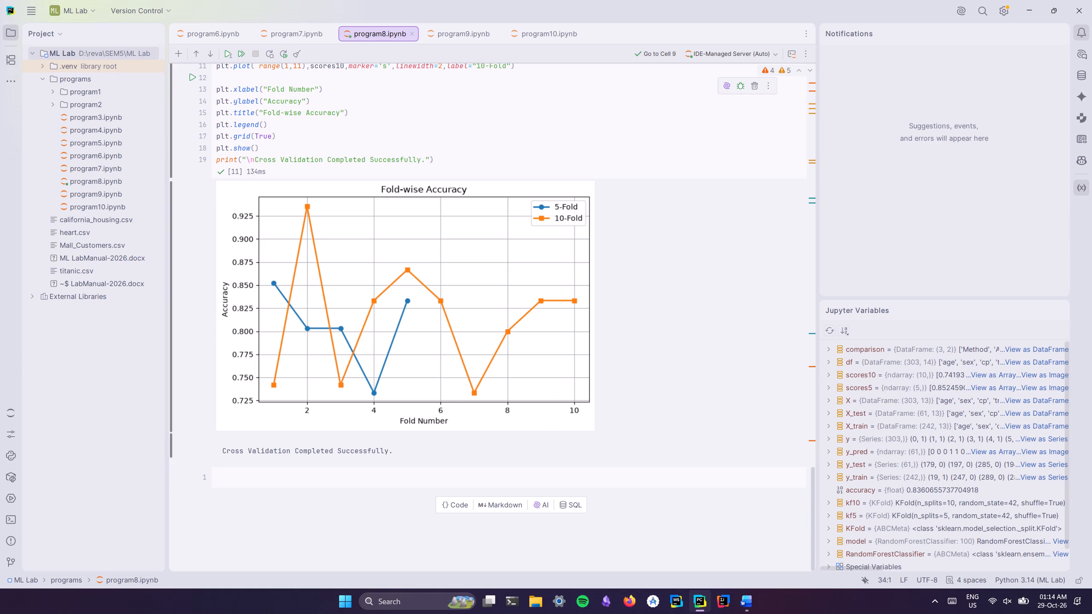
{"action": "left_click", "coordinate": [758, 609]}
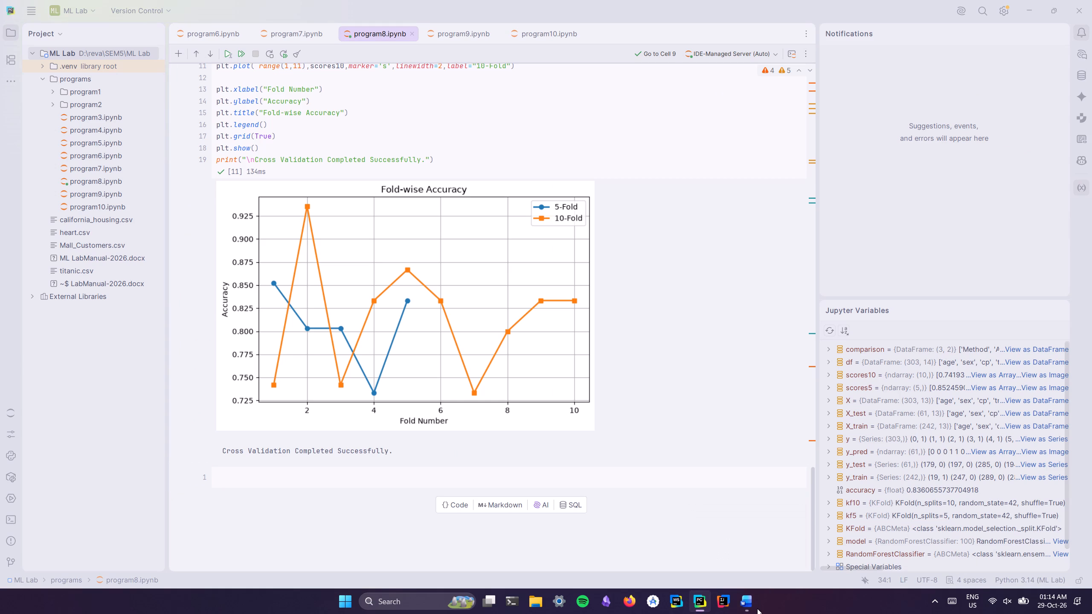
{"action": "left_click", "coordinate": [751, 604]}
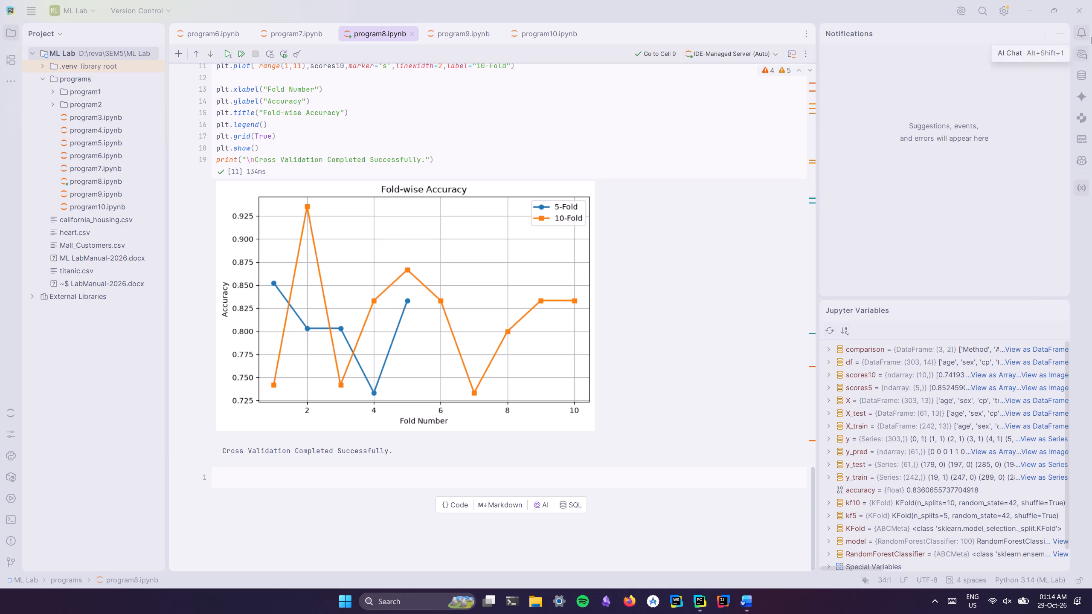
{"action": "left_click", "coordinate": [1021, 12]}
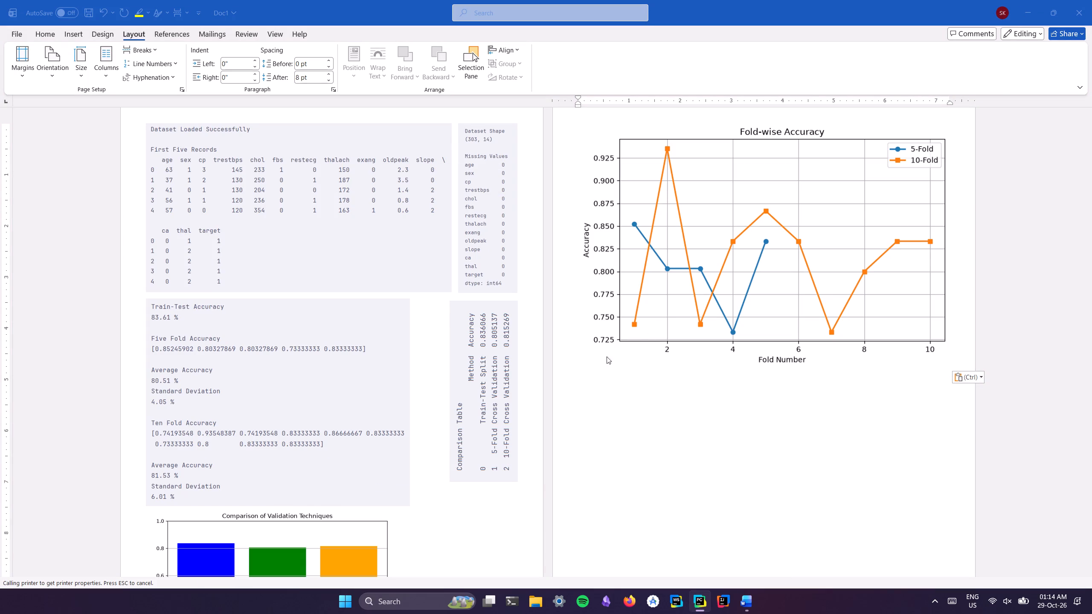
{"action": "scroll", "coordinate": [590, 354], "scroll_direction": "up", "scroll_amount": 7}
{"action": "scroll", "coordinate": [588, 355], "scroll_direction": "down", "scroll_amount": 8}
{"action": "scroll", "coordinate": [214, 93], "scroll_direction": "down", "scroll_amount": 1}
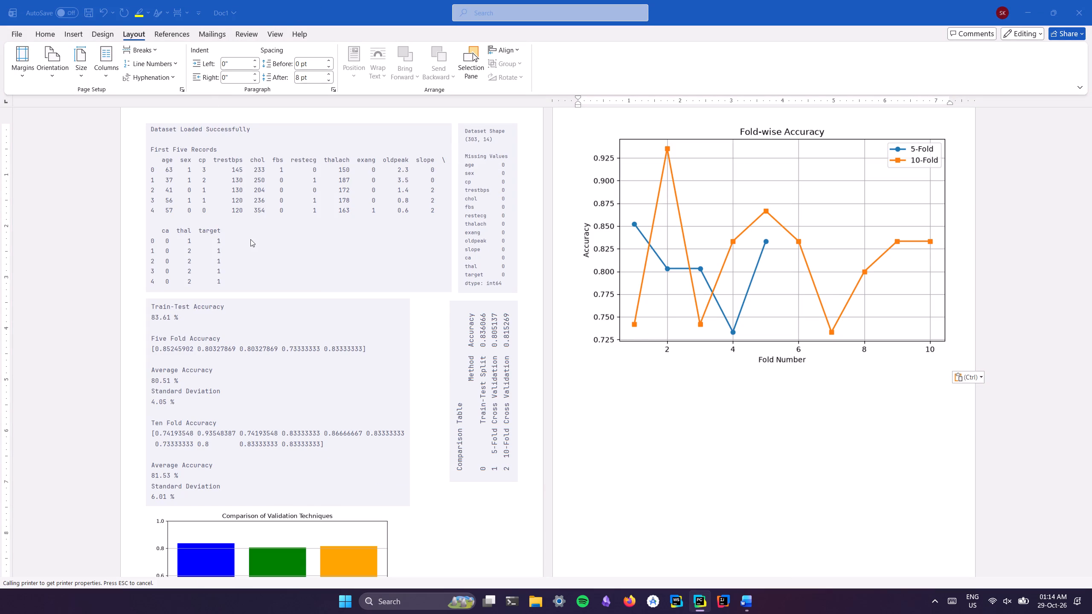
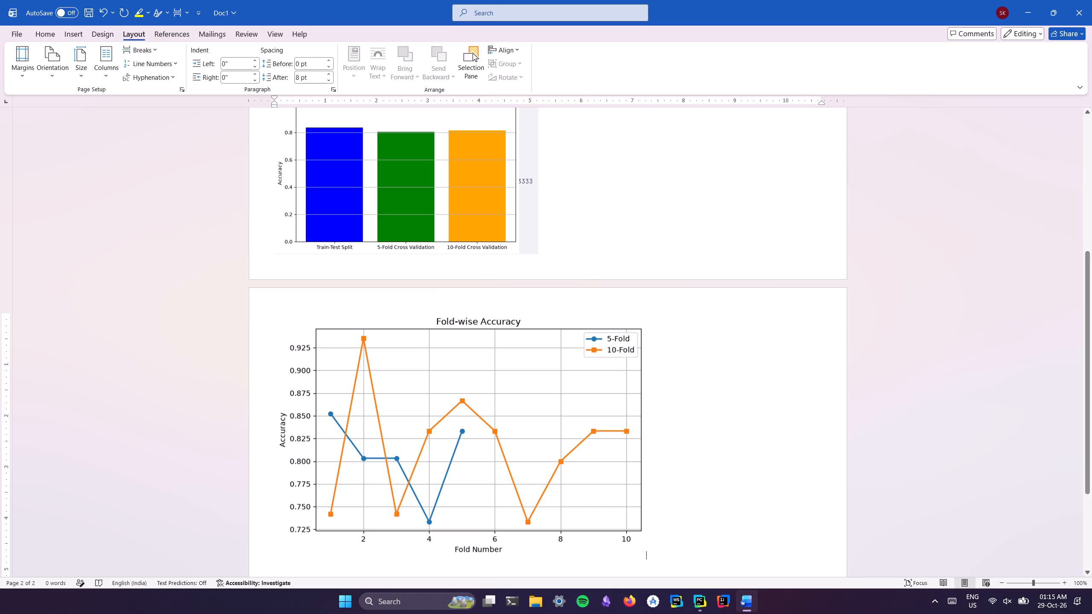
Move the Comparison of Validation Techniques bar chart to the first page's lower-right corner, aligned with the right margin beside the accuracy picture.
{"action": "scroll", "coordinate": [803, 352], "scroll_direction": "up", "scroll_amount": 5}
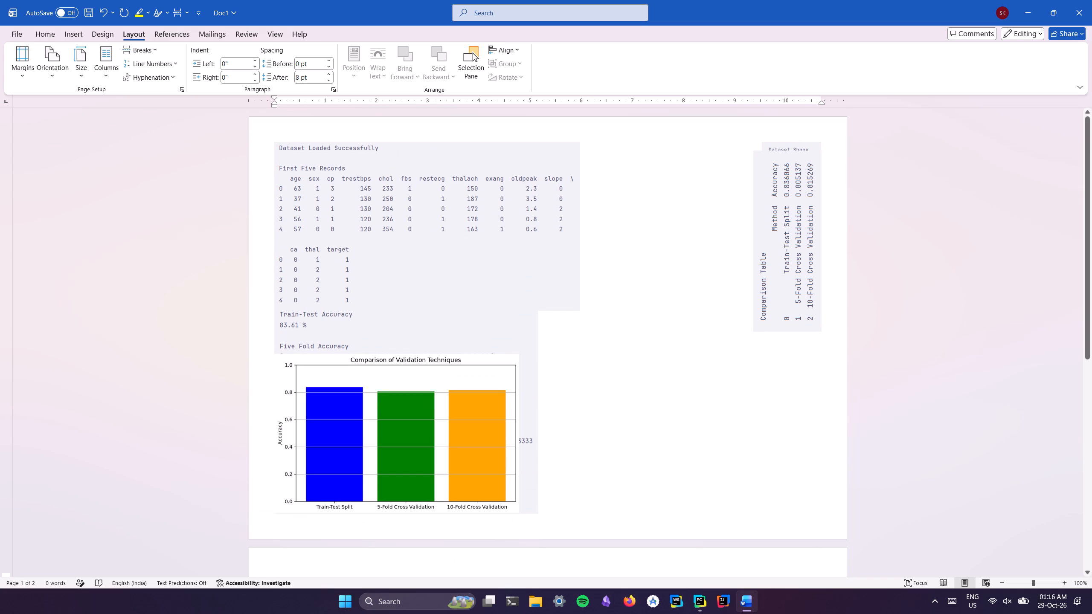
{"action": "left_click", "coordinate": [473, 463]}
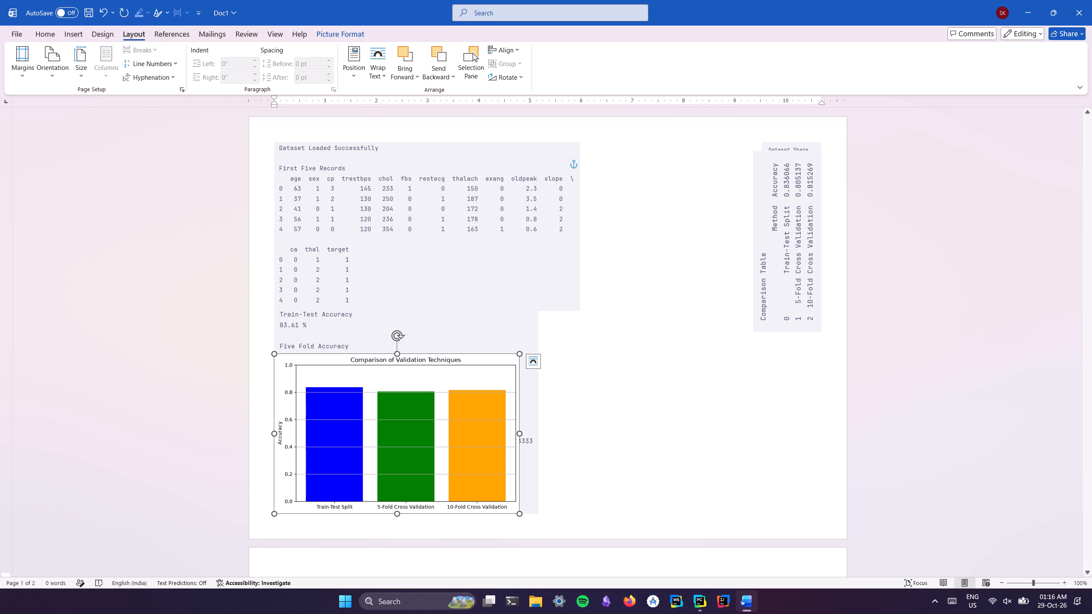
{"action": "left_click_drag", "start_coordinate": [446, 434], "coordinate": [493, 411]}
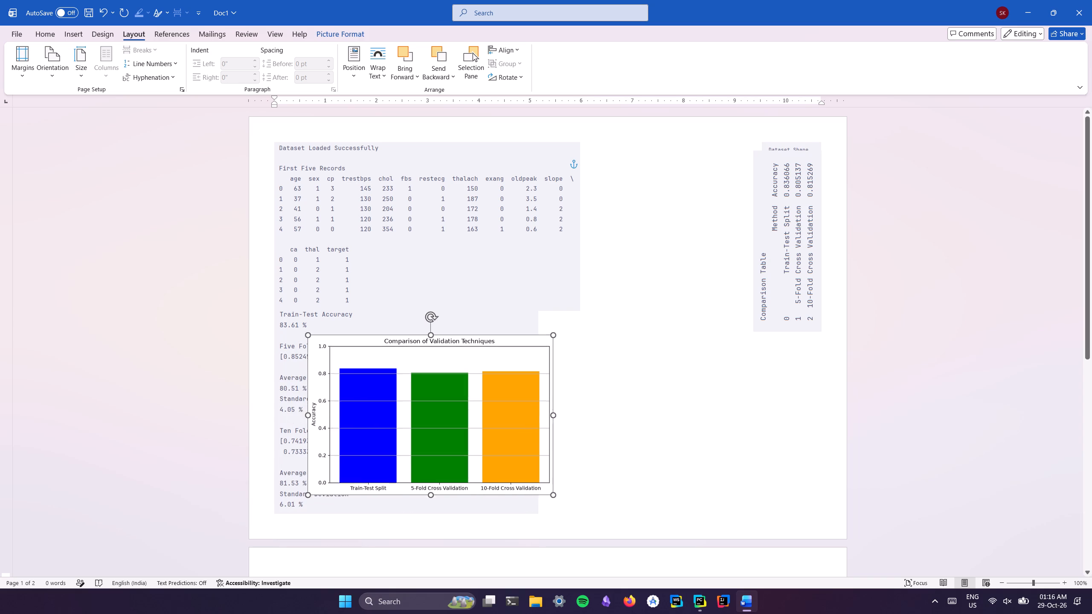
{"action": "left_click_drag", "start_coordinate": [493, 411], "coordinate": [746, 440]}
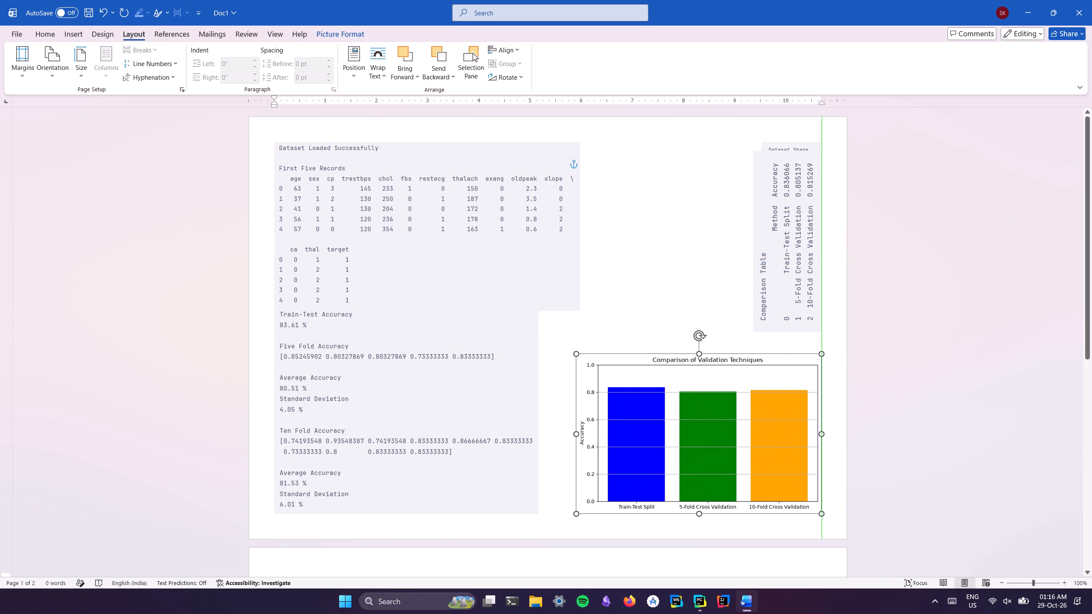
{"action": "left_click_drag", "start_coordinate": [746, 440], "coordinate": [744, 452]}
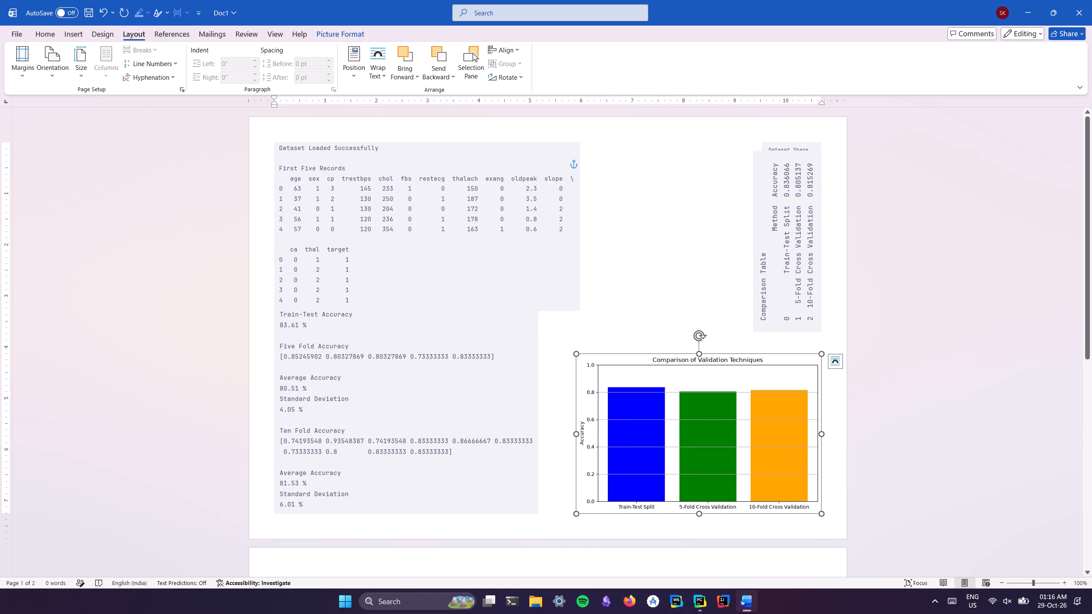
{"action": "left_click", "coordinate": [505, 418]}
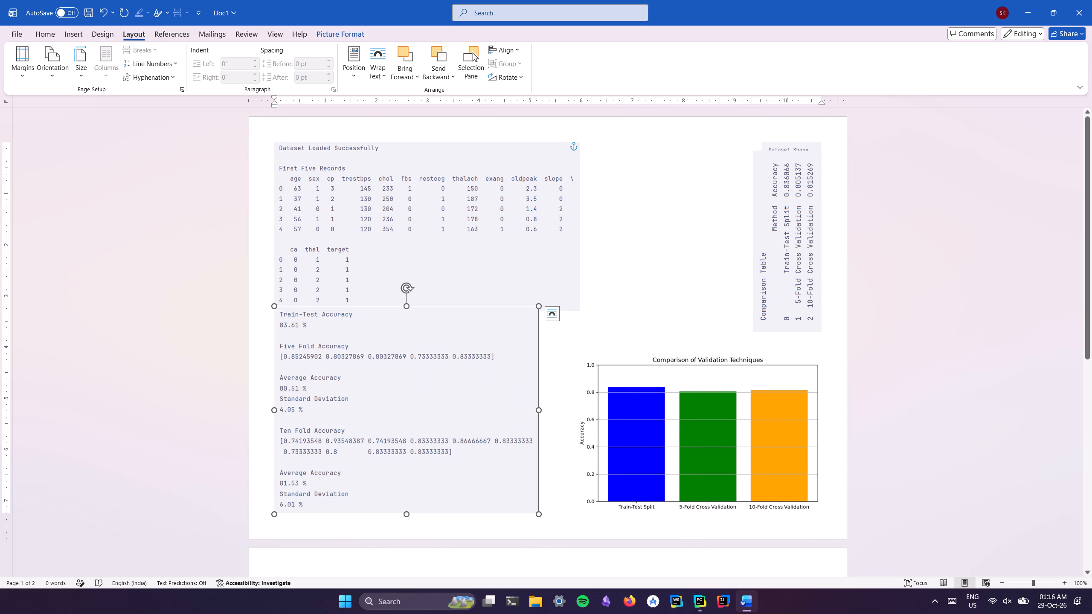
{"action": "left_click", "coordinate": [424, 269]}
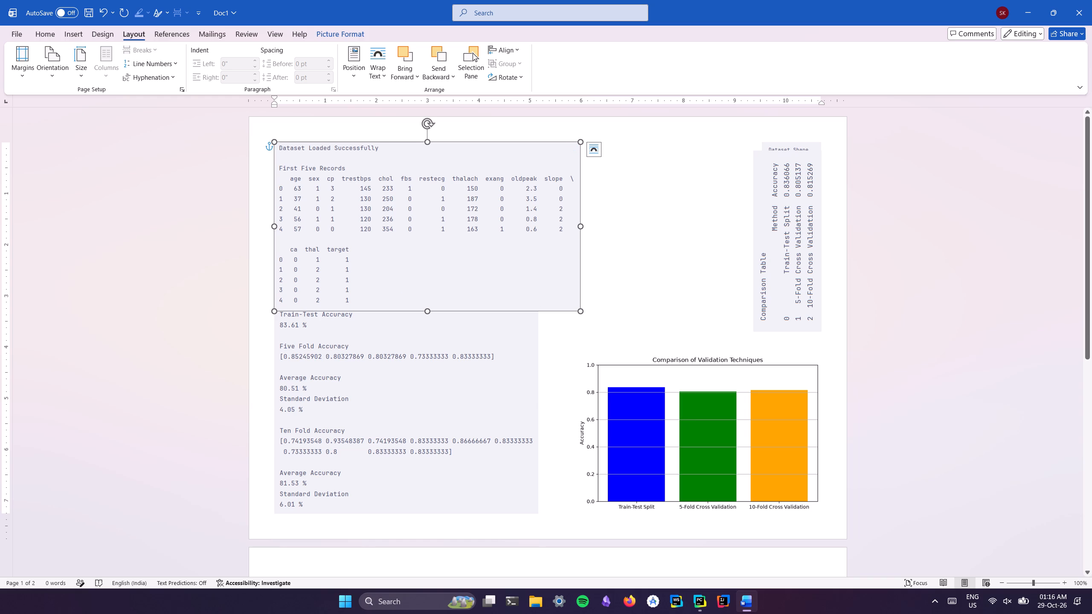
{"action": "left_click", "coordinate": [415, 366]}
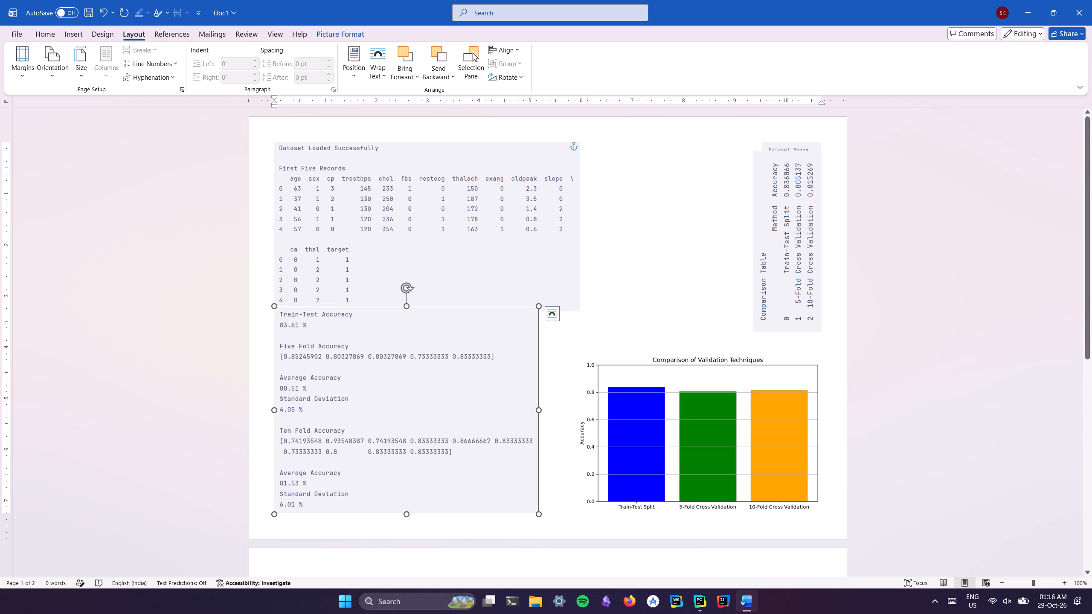
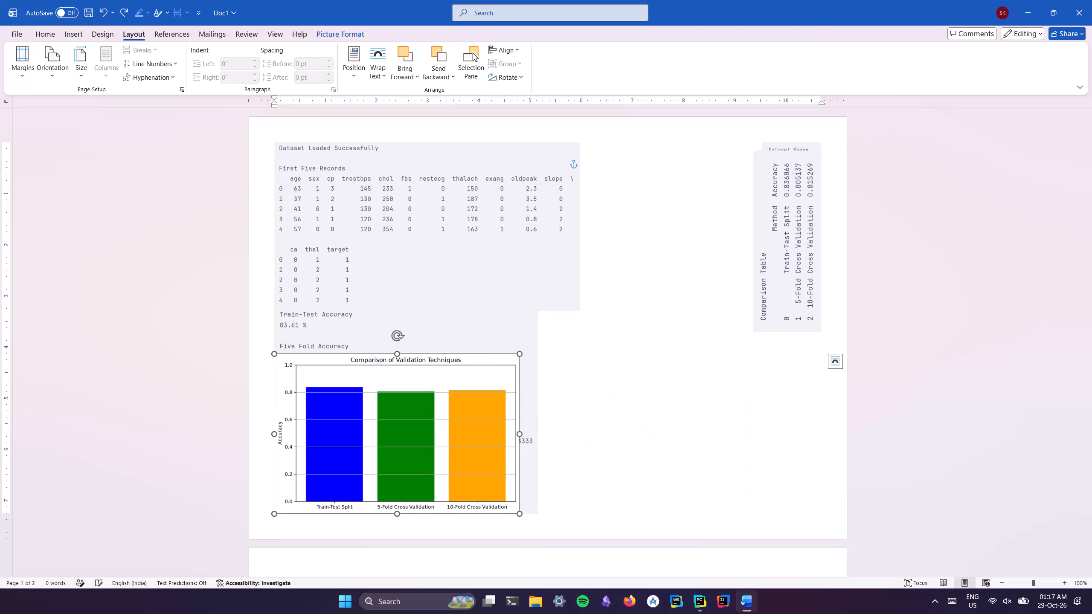
Undo the page orientation change to bring the document back to portrait with its previous picture arrangement.
{"action": "key", "text": "ctrl+z"}
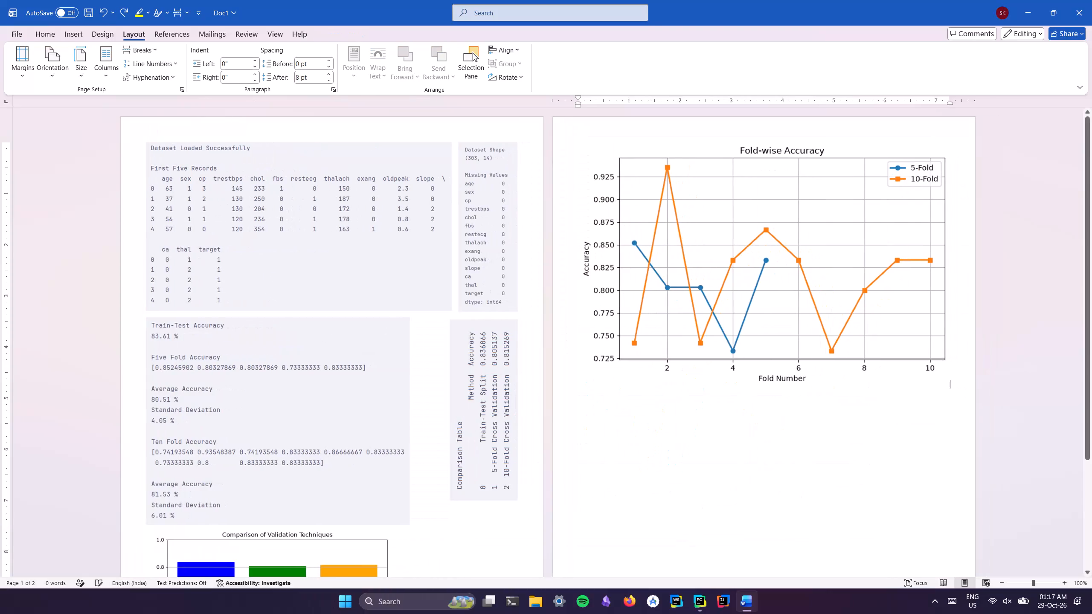
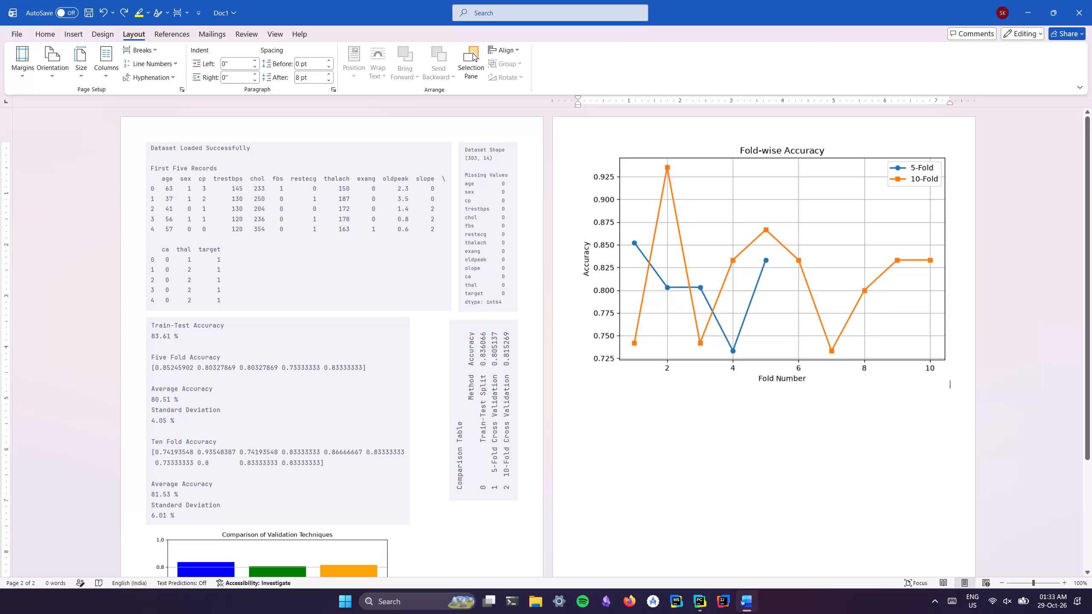
Set the Fold-wise Accuracy plot's text wrapping to Square.
{"action": "scroll", "coordinate": [382, 405], "scroll_direction": "down", "scroll_amount": 7}
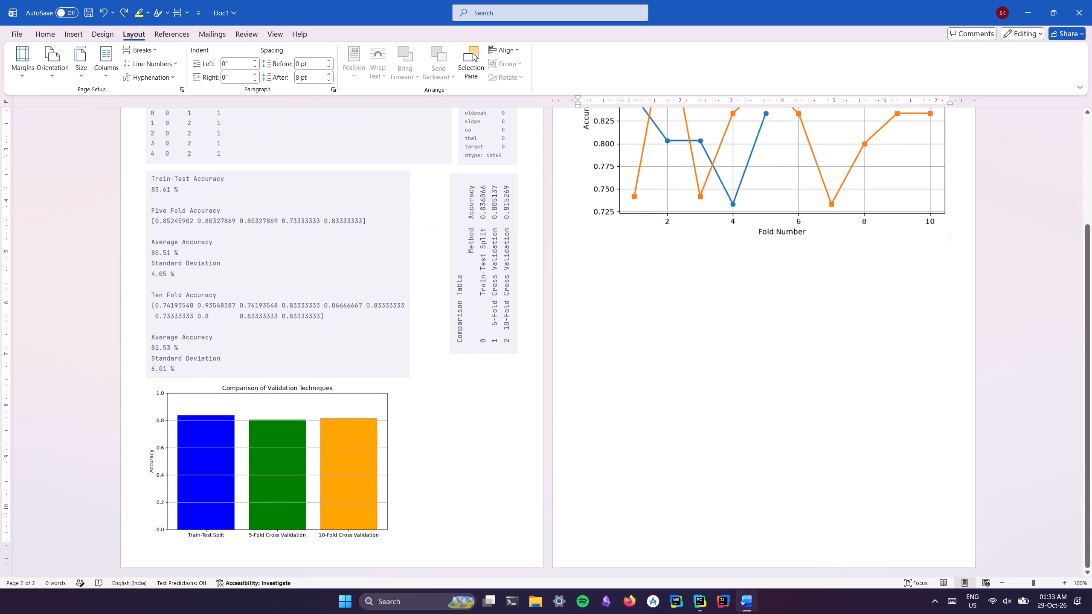
{"action": "left_click", "coordinate": [293, 472]}
{"action": "left_click", "coordinate": [738, 188]}
{"action": "scroll", "coordinate": [738, 188], "scroll_direction": "up", "scroll_amount": 6}
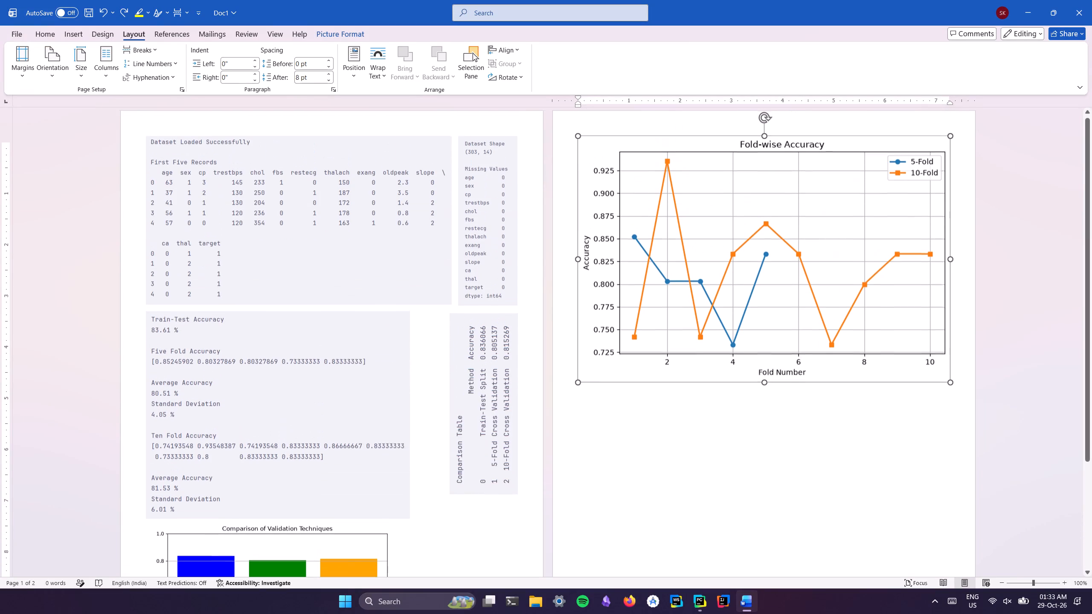
{"action": "scroll", "coordinate": [594, 206], "scroll_direction": "down", "scroll_amount": 2}
{"action": "scroll", "coordinate": [871, 138], "scroll_direction": "up", "scroll_amount": 5}
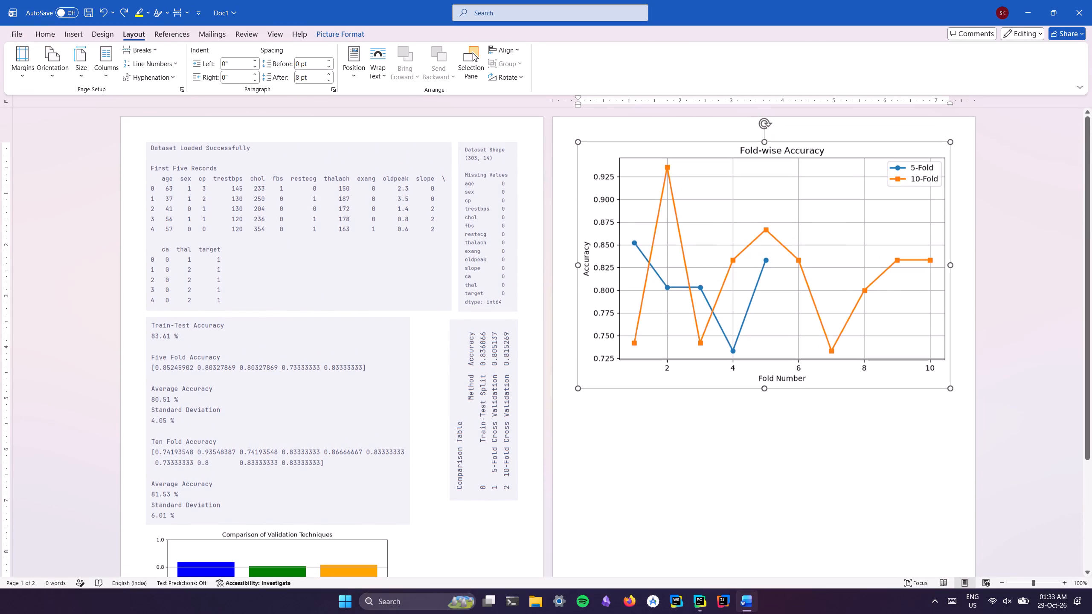
{"action": "left_click", "coordinate": [964, 156]}
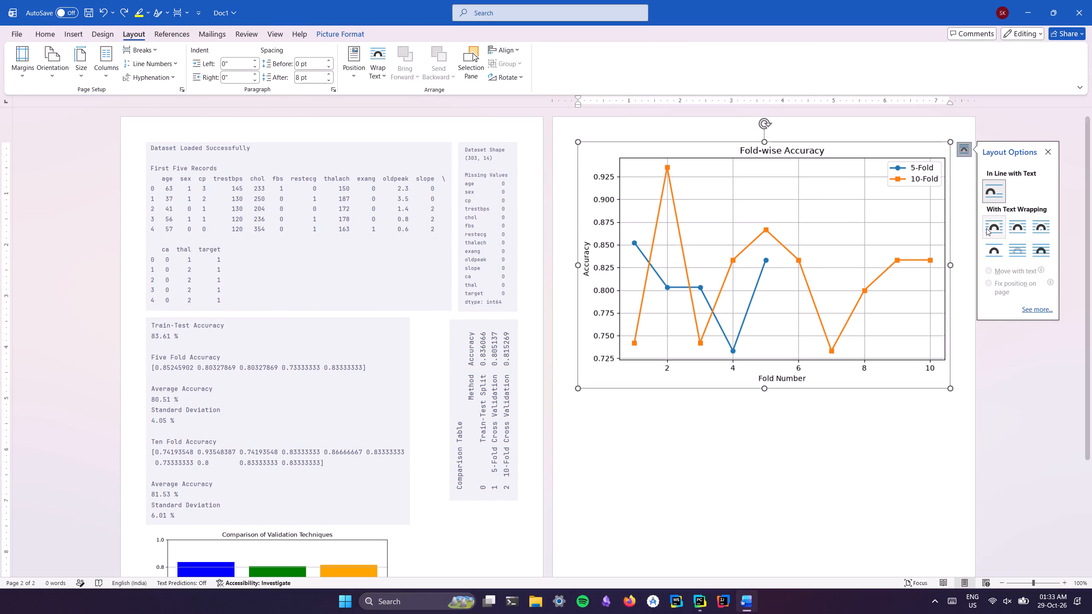
{"action": "left_click", "coordinate": [986, 228]}
Insert a page break beside the Comparison of Validation Techniques chart to add a page for the plots.
{"action": "scroll", "coordinate": [540, 319], "scroll_direction": "down", "scroll_amount": 5}
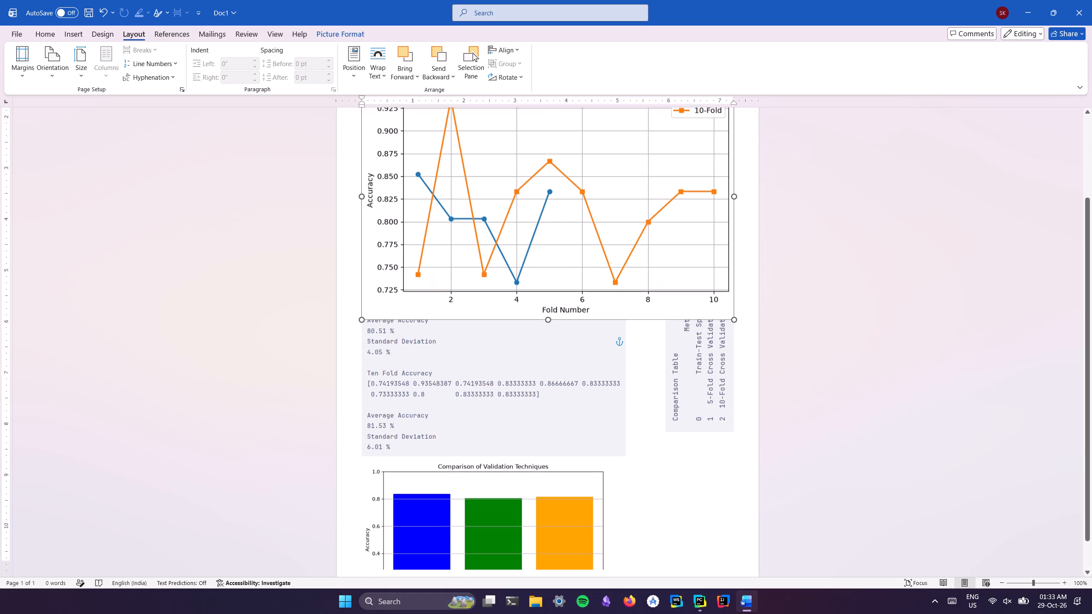
{"action": "scroll", "coordinate": [540, 319], "scroll_direction": "down", "scroll_amount": 8}
{"action": "left_click", "coordinate": [623, 528]}
{"action": "left_click", "coordinate": [617, 486]}
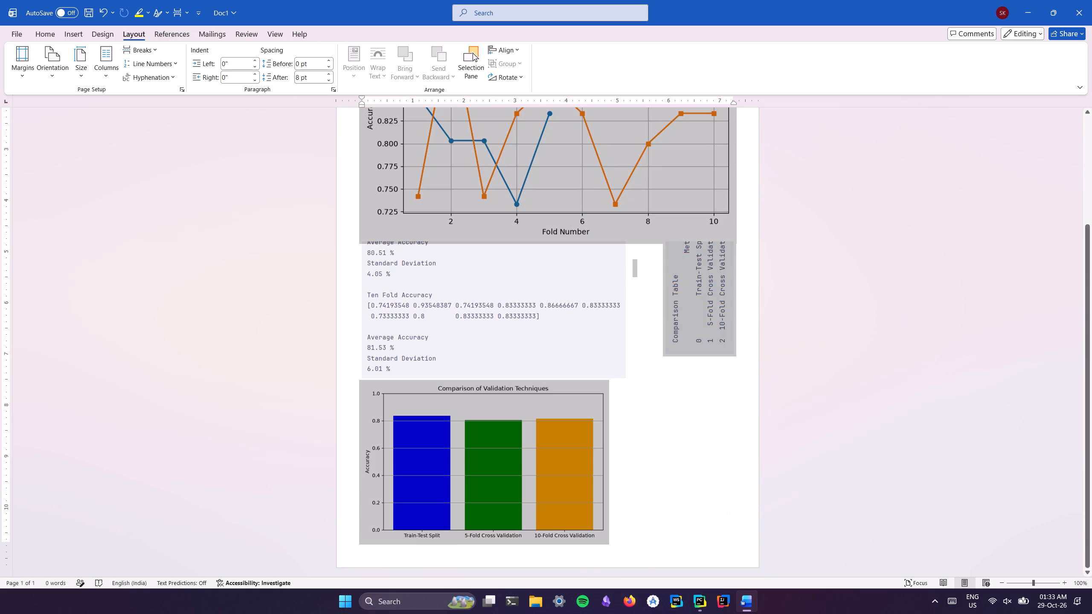
{"action": "left_click", "coordinate": [648, 386]}
{"action": "key", "text": "ctrl+Return"}
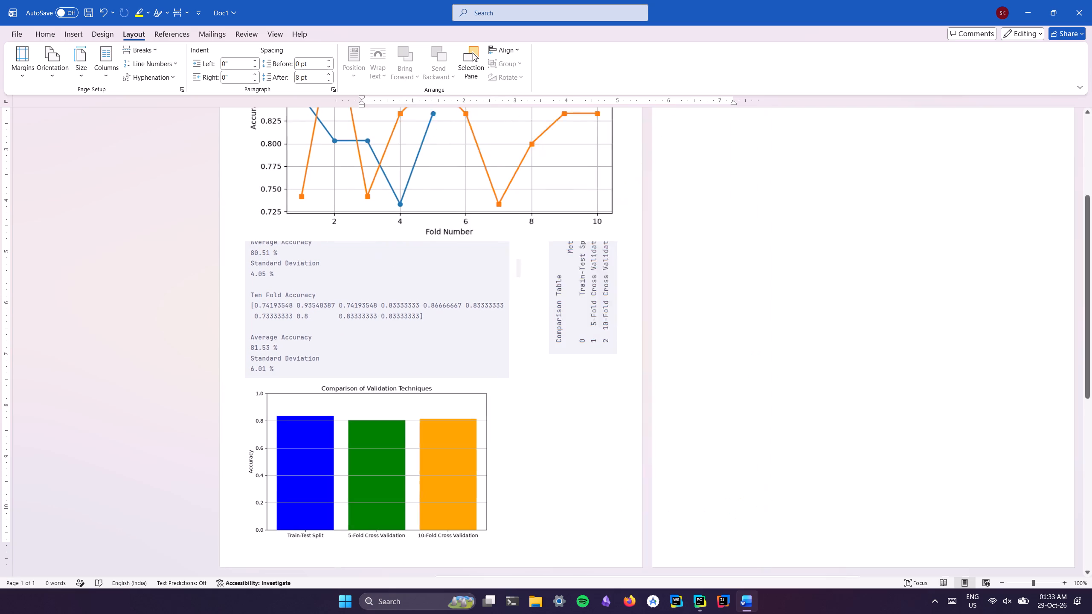
Move the Comparison of Validation Techniques bar chart from the first page to the top of the second page.
{"action": "scroll", "coordinate": [645, 388], "scroll_direction": "up", "scroll_amount": 6}
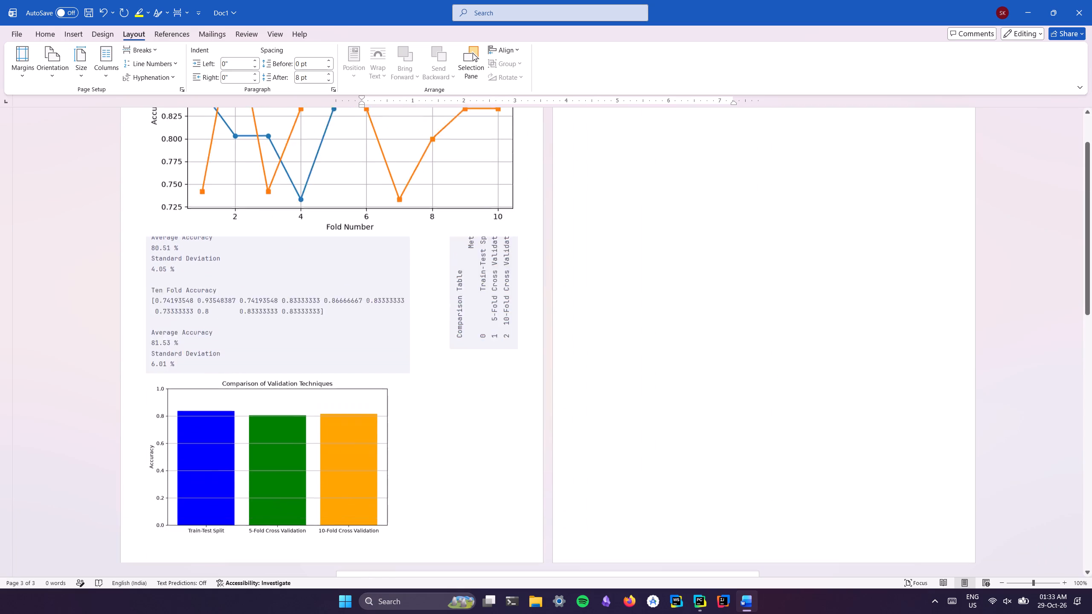
{"action": "left_click", "coordinate": [264, 544]}
{"action": "left_click_drag", "start_coordinate": [264, 544], "coordinate": [741, 327]}
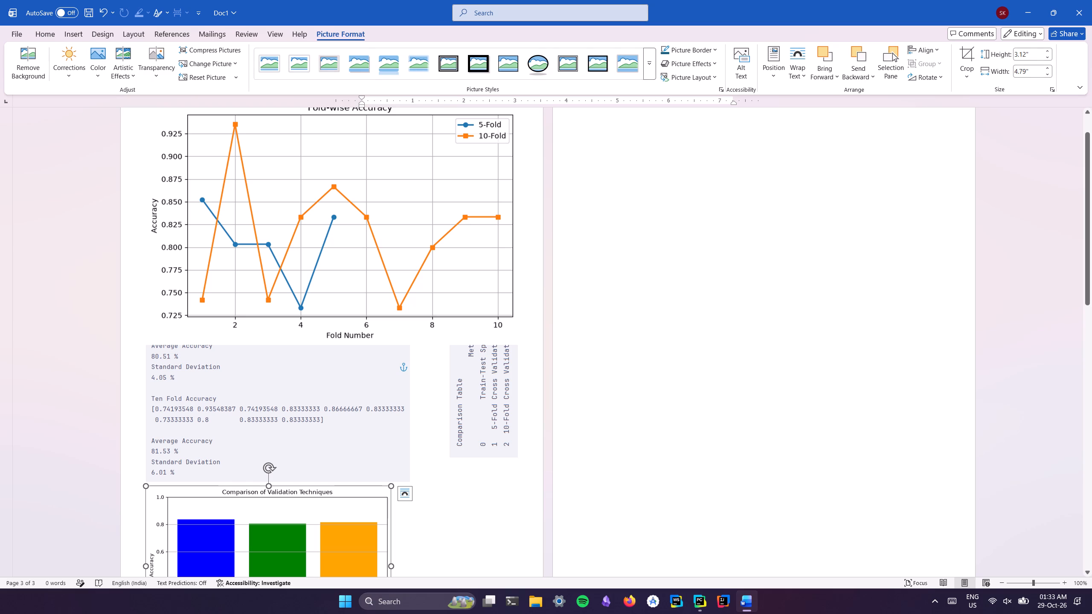
{"action": "left_click_drag", "start_coordinate": [741, 327], "coordinate": [755, 300]}
{"action": "left_click", "coordinate": [400, 497]}
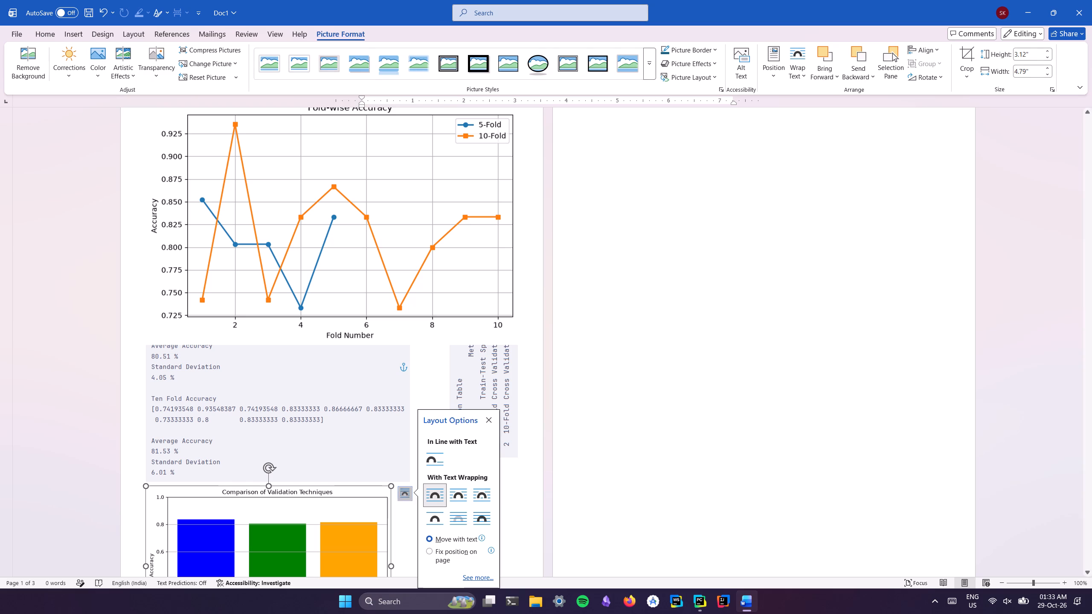
{"action": "left_click", "coordinate": [436, 495]}
{"action": "left_click_drag", "start_coordinate": [321, 520], "coordinate": [666, 391]}
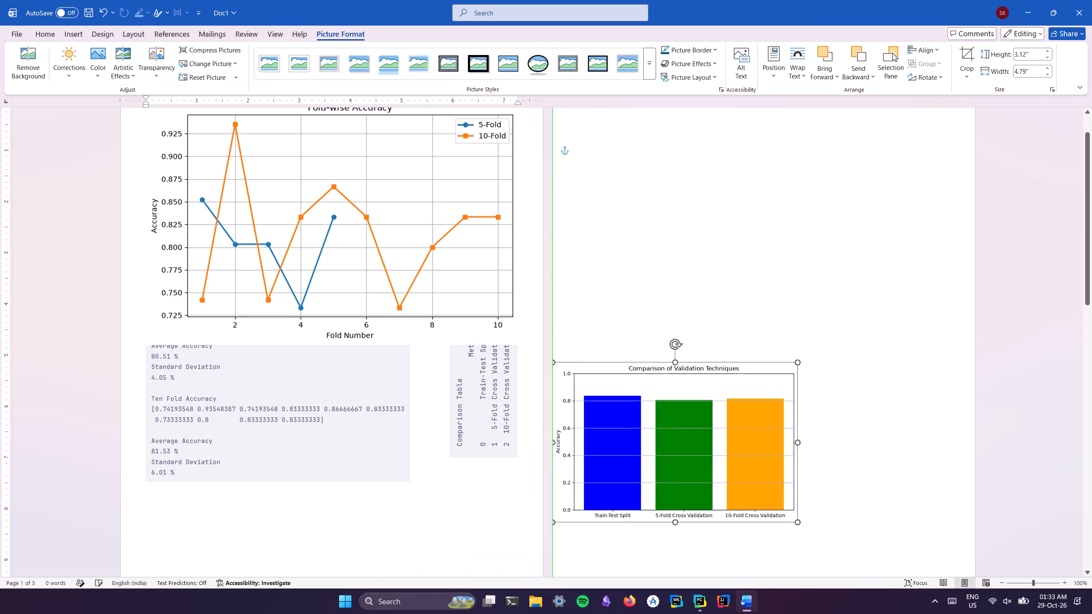
{"action": "left_click_drag", "start_coordinate": [666, 391], "coordinate": [761, 140]}
Move the Fold-wise Accuracy plot to the second page, below the Comparison of Validation Techniques chart.
{"action": "left_click", "coordinate": [234, 223]}
{"action": "left_click_drag", "start_coordinate": [269, 214], "coordinate": [724, 447]}
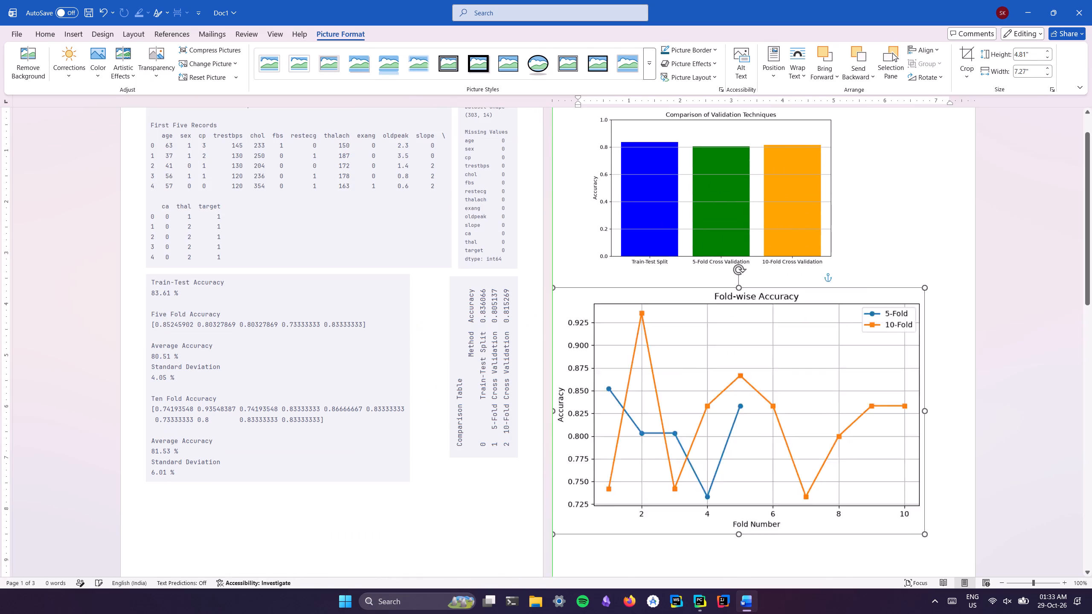
{"action": "left_click_drag", "start_coordinate": [724, 447], "coordinate": [829, 404]}
Remove the empty third page.
{"action": "scroll", "coordinate": [829, 404], "scroll_direction": "down", "scroll_amount": 13}
{"action": "left_click", "coordinate": [540, 507]}
{"action": "key", "text": "backslash"}
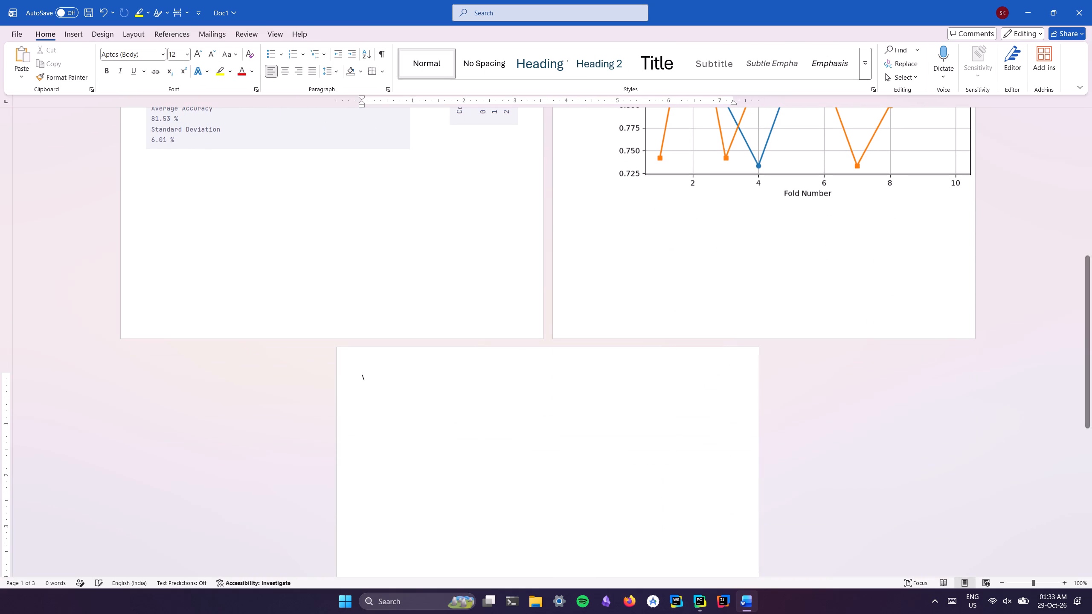
{"action": "key", "text": "BackSpace"}
{"action": "key", "text": "BackSpace"}
{"action": "key", "text": "BackSpace"}
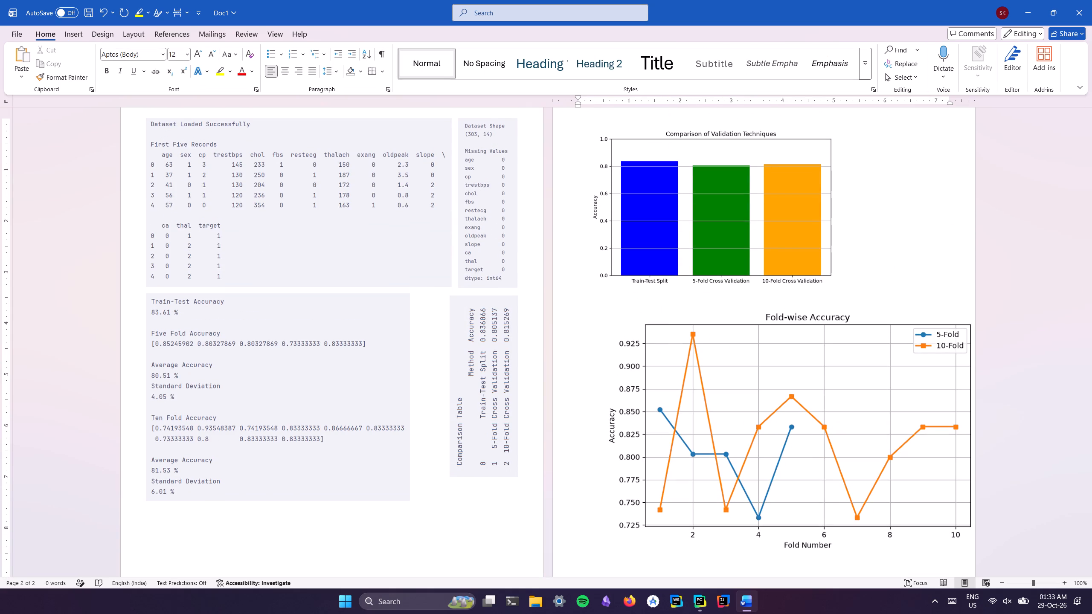
Move the Comparison Table picture to the bottom of the first page, rotate it right 90° to read horizontally, and align it with the left margin.
{"action": "scroll", "coordinate": [534, 487], "scroll_direction": "up", "scroll_amount": 3}
{"action": "scroll", "coordinate": [534, 487], "scroll_direction": "down", "scroll_amount": 6}
{"action": "left_click", "coordinate": [490, 317]}
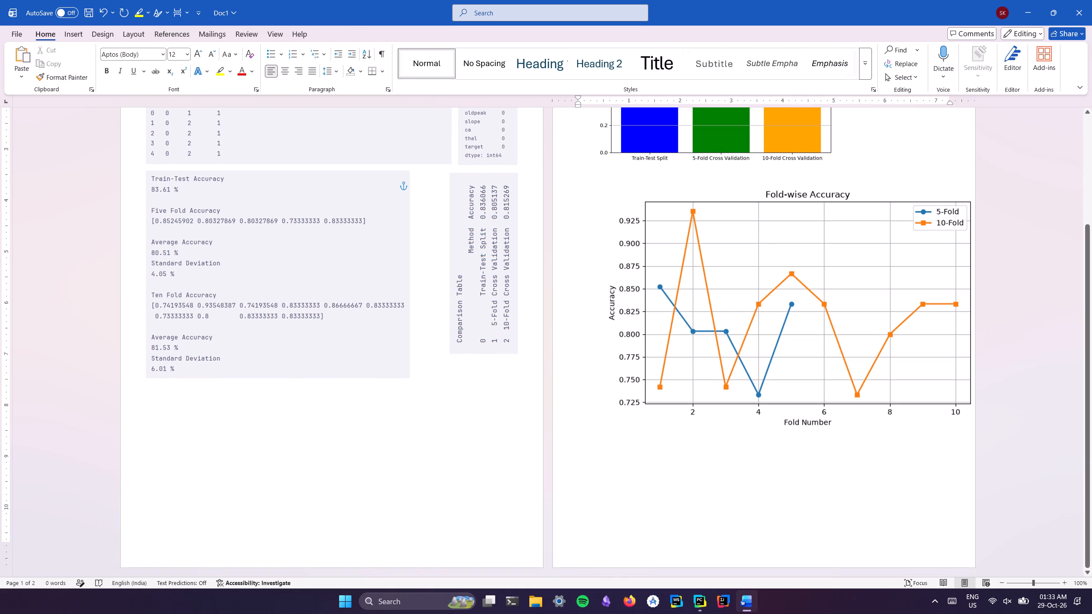
{"action": "left_click_drag", "start_coordinate": [488, 295], "coordinate": [199, 474]}
{"action": "left_click", "coordinate": [343, 38]}
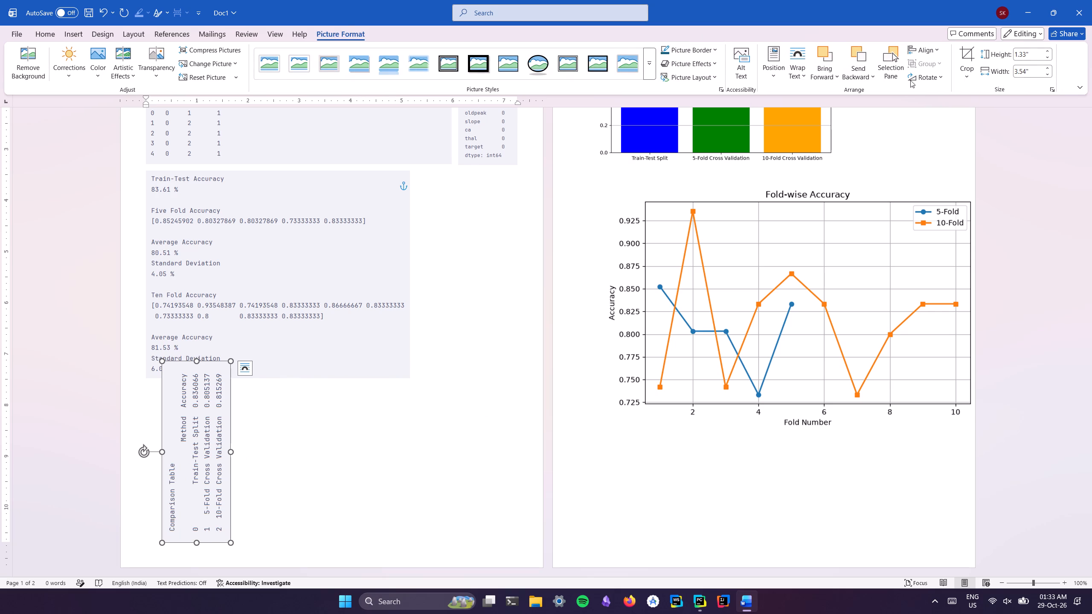
{"action": "left_click", "coordinate": [941, 79]}
{"action": "left_click", "coordinate": [936, 89]}
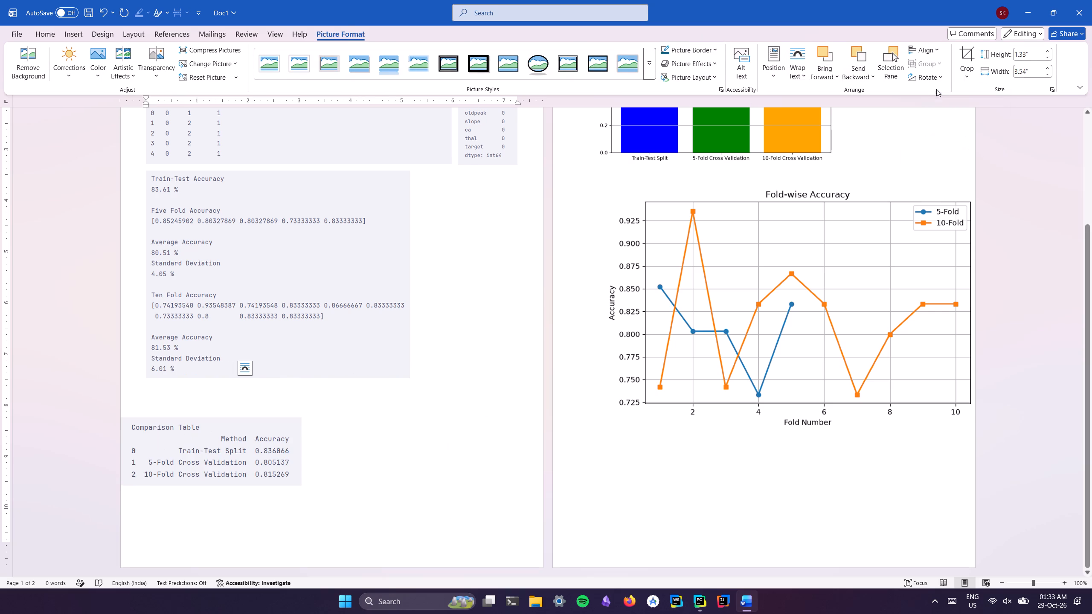
{"action": "left_click_drag", "start_coordinate": [206, 439], "coordinate": [221, 489]}
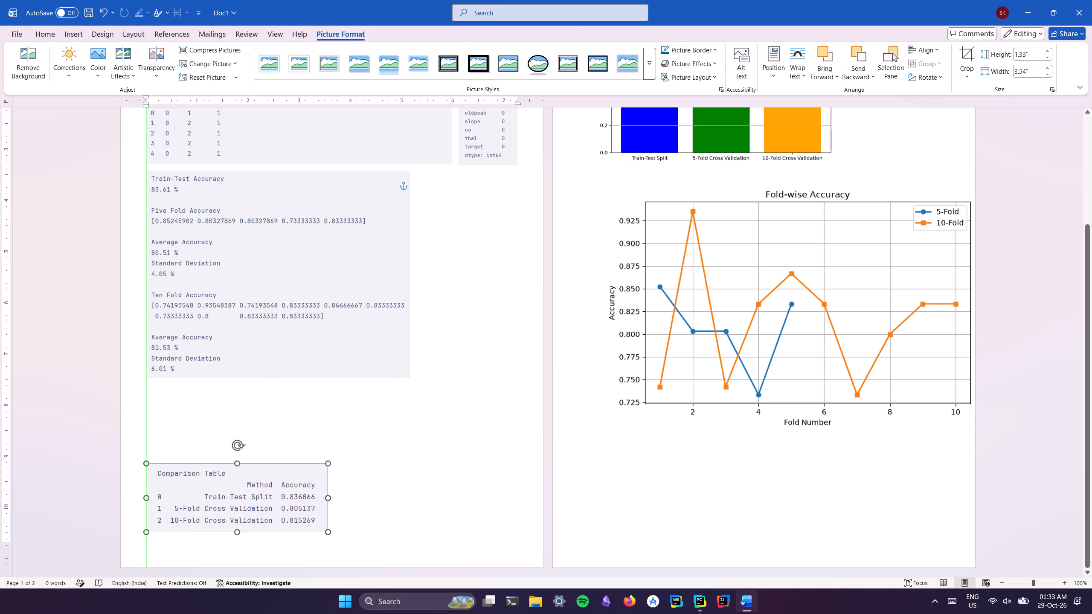
{"action": "left_click_drag", "start_coordinate": [221, 489], "coordinate": [241, 496]}
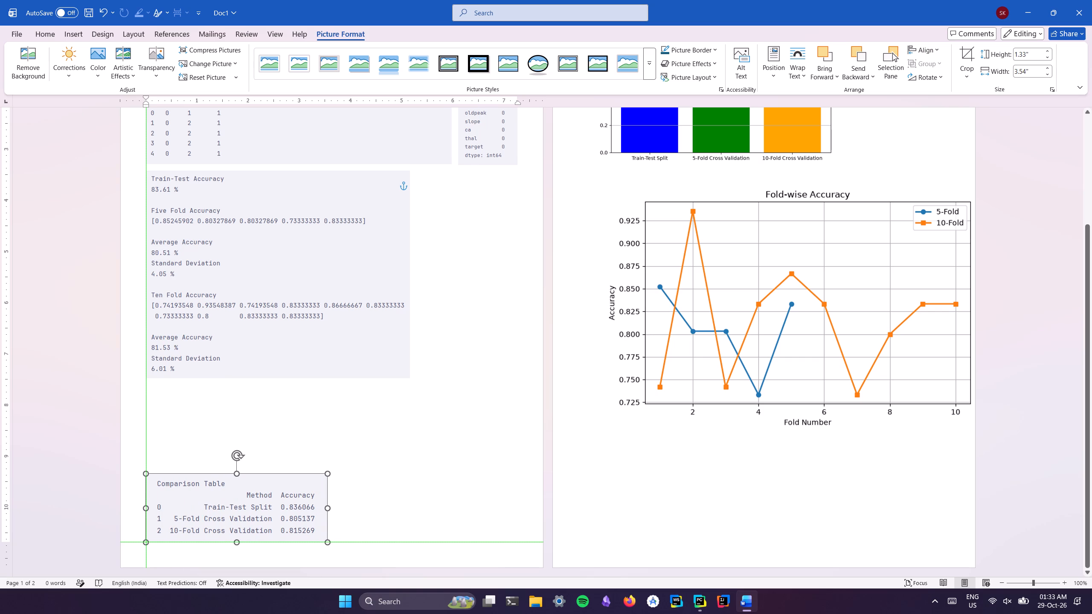
{"action": "left_click_drag", "start_coordinate": [241, 496], "coordinate": [241, 486]}
Shift the Train-Test Accuracy picture lower on the first page and place the Dataset Shape picture beside it, below the First Five Records picture.
{"action": "left_click_drag", "start_coordinate": [251, 354], "coordinate": [257, 421]}
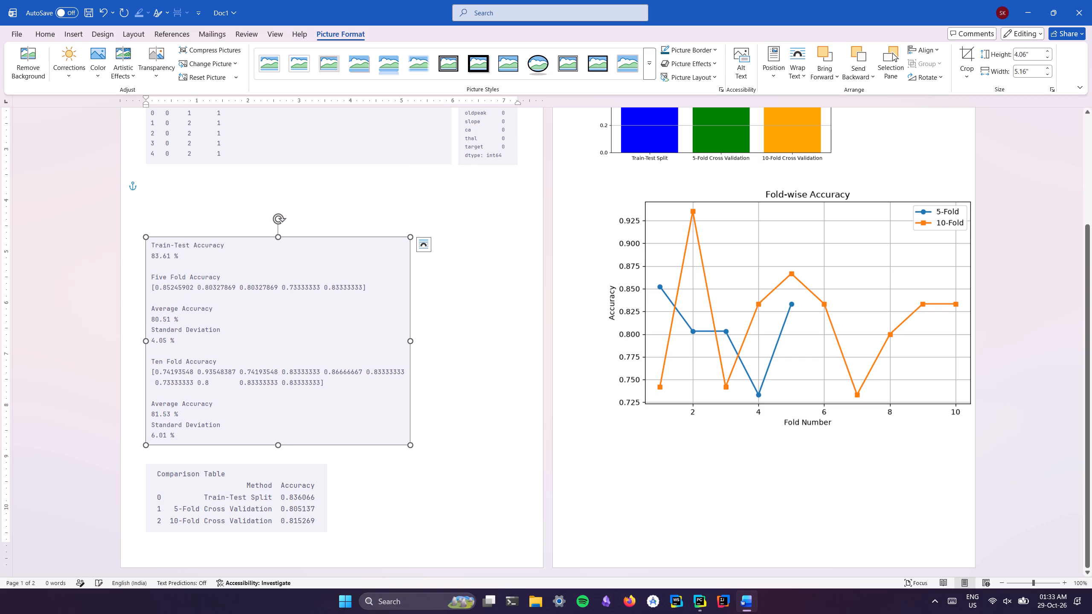
{"action": "scroll", "coordinate": [298, 321], "scroll_direction": "up", "scroll_amount": 8}
{"action": "left_click", "coordinate": [334, 271]}
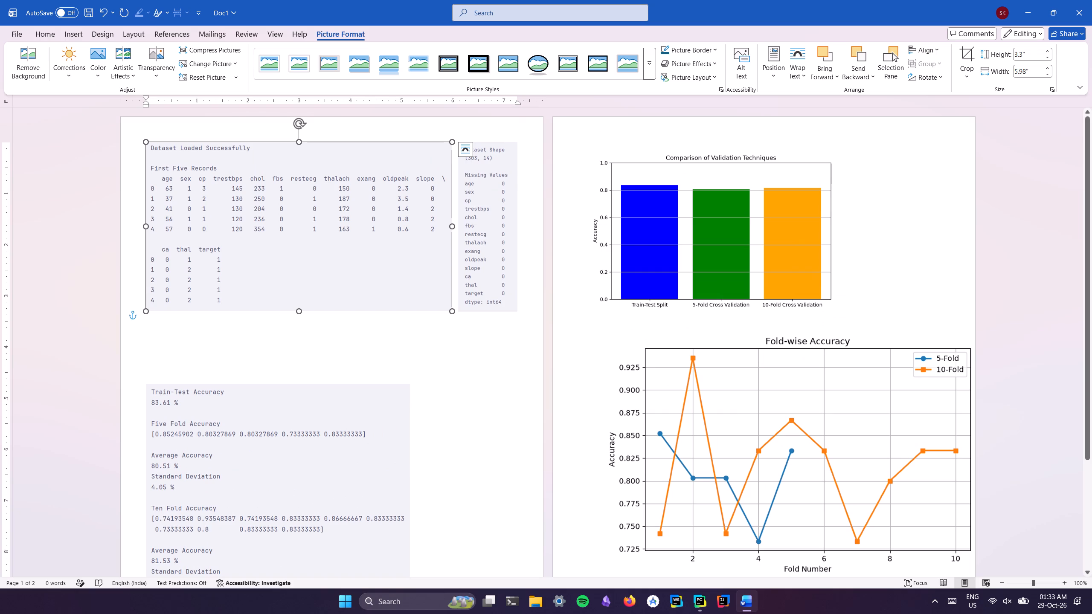
{"action": "left_click_drag", "start_coordinate": [492, 240], "coordinate": [486, 481]}
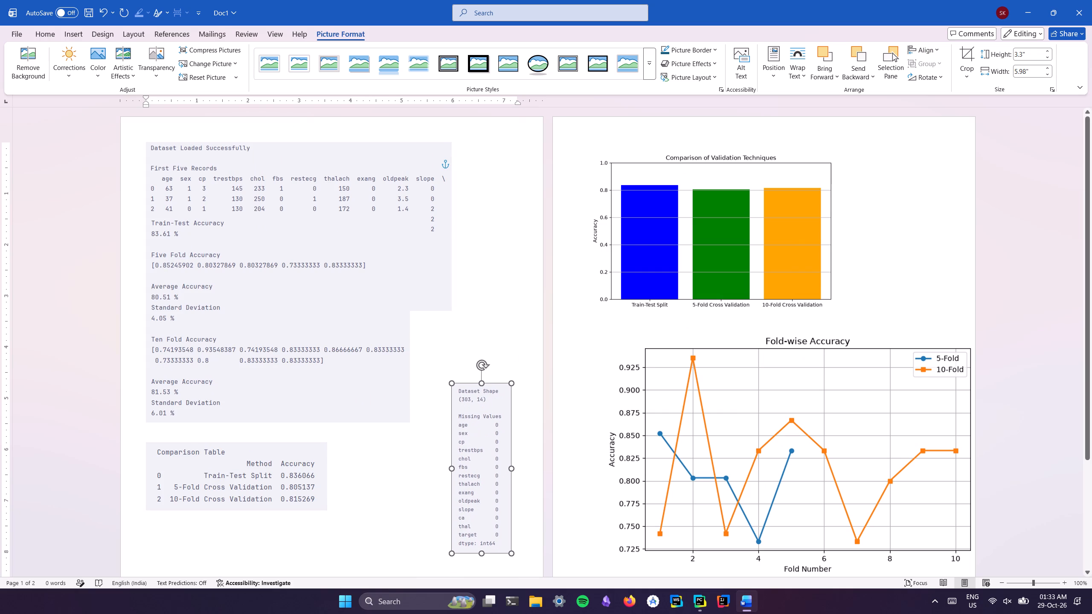
{"action": "left_click_drag", "start_coordinate": [486, 481], "coordinate": [487, 480]}
{"action": "left_click_drag", "start_coordinate": [290, 340], "coordinate": [294, 486]}
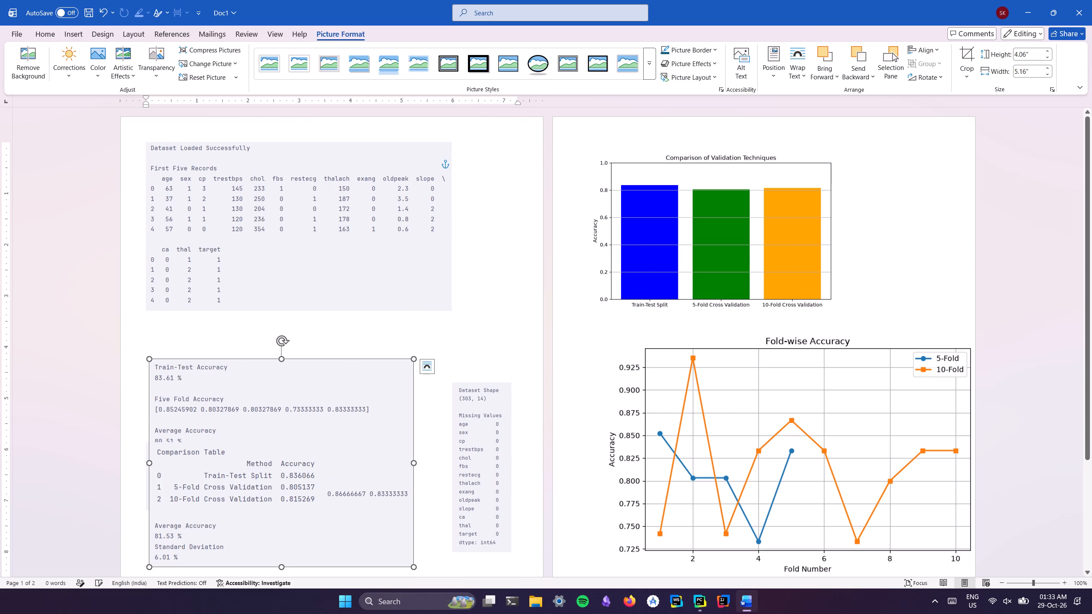
Enlarge the First Five Records picture proportionally to about 3.73" high by 6.76" wide.
{"action": "left_click", "coordinate": [321, 249]}
{"action": "left_click_drag", "start_coordinate": [452, 312], "coordinate": [462, 335]}
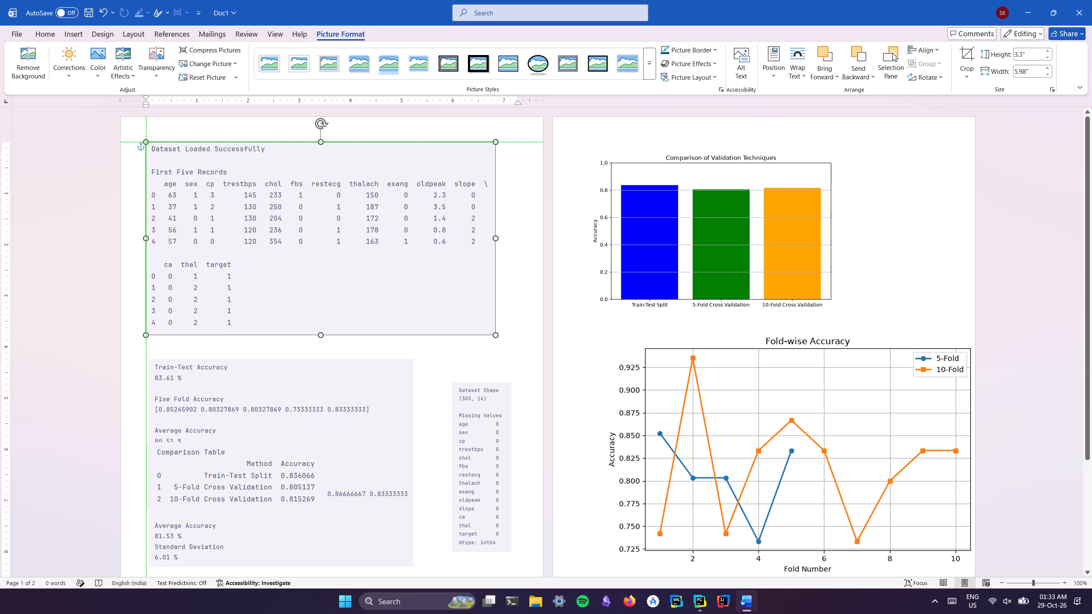
{"action": "left_click_drag", "start_coordinate": [462, 335], "coordinate": [459, 333]}
Move the Train-Test Accuracy picture directly beneath the First Five Records picture, aligned with the left margin.
{"action": "scroll", "coordinate": [427, 299], "scroll_direction": "down", "scroll_amount": 7}
{"action": "left_click_drag", "start_coordinate": [320, 279], "coordinate": [319, 275]}
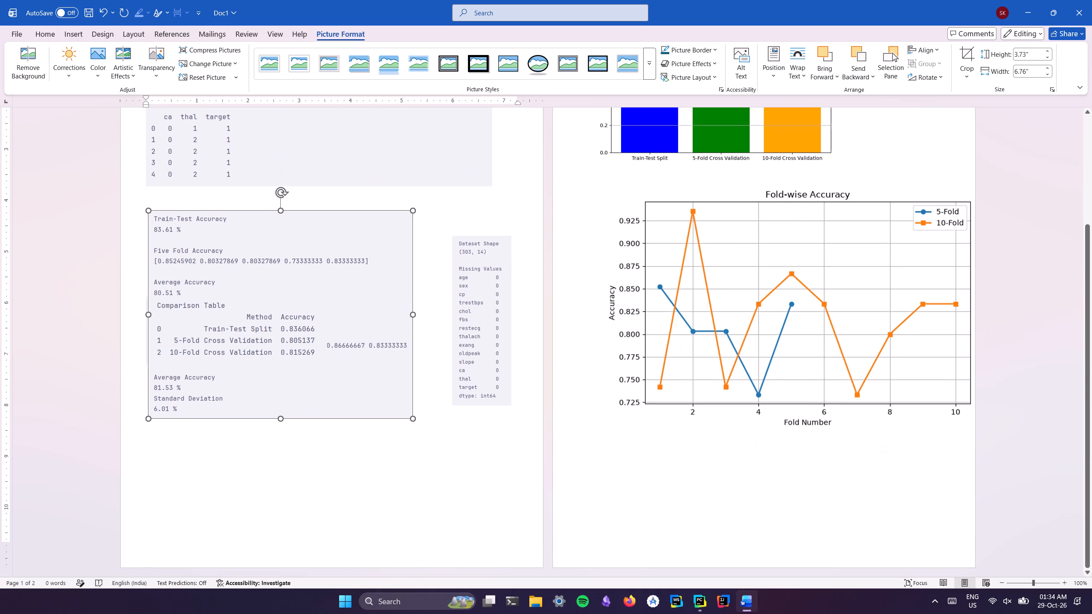
{"action": "left_click_drag", "start_coordinate": [319, 275], "coordinate": [317, 260]}
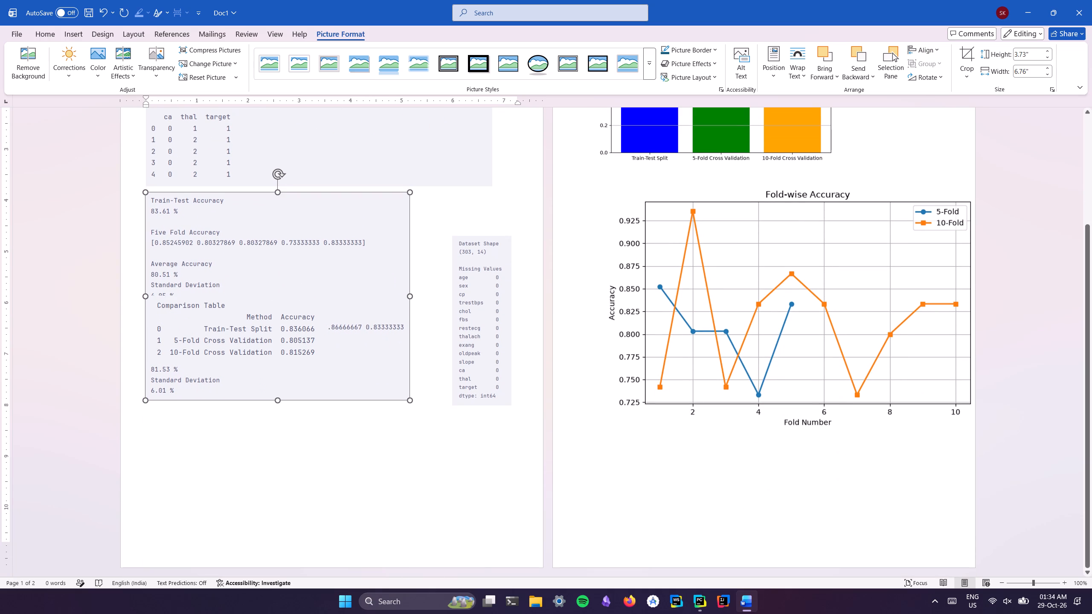
{"action": "left_click_drag", "start_coordinate": [317, 260], "coordinate": [317, 260]}
Move the Comparison Table picture just below the Train-Test Accuracy picture, aligned with the left margin.
{"action": "left_click", "coordinate": [273, 321]}
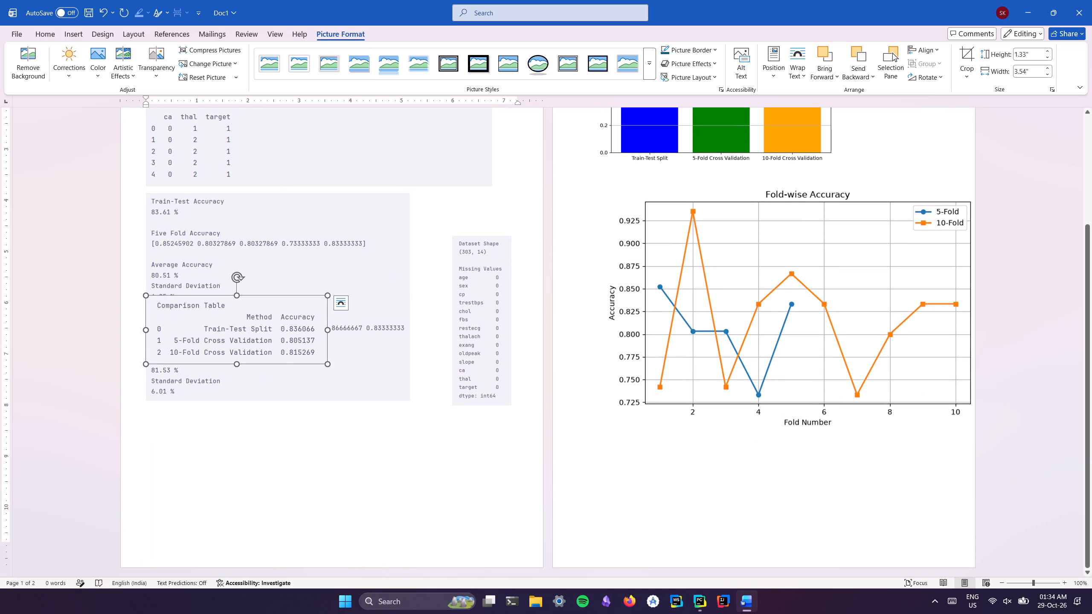
{"action": "left_click_drag", "start_coordinate": [259, 323], "coordinate": [265, 441]}
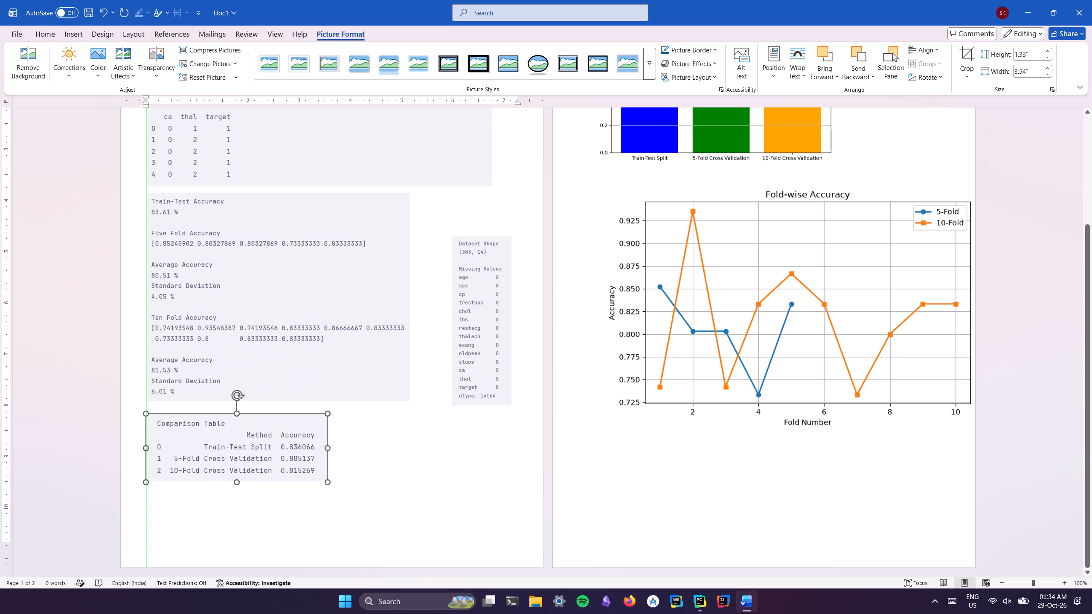
{"action": "left_click_drag", "start_coordinate": [265, 441], "coordinate": [267, 435]}
Align the Dataset Shape picture with the right margin beside the Train-Test Accuracy picture and enlarge it to about 4.03" high by 1.41" wide.
{"action": "left_click", "coordinate": [462, 333]}
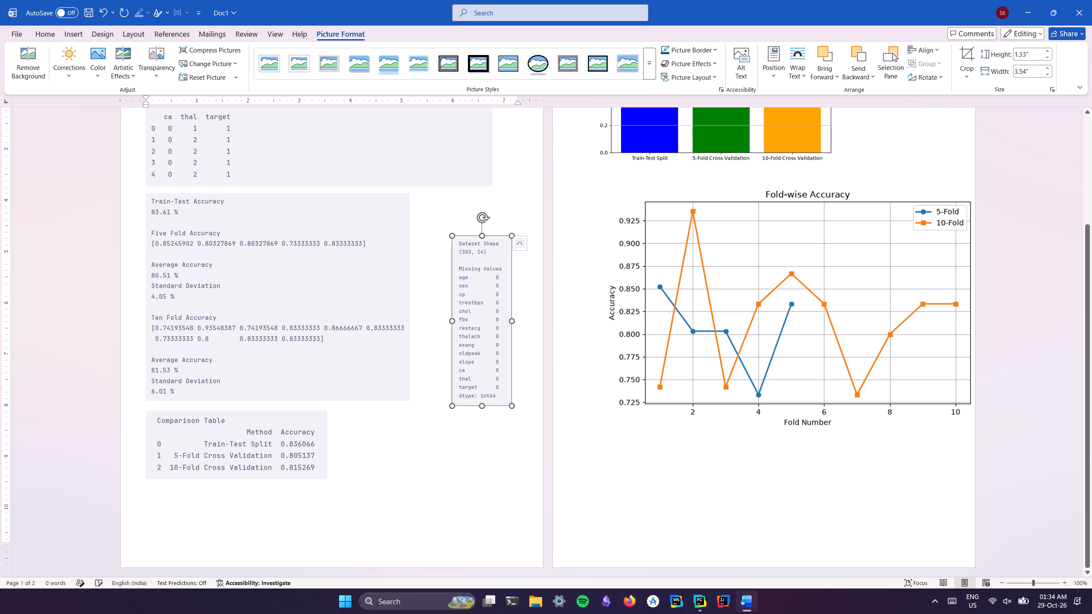
{"action": "left_click_drag", "start_coordinate": [465, 331], "coordinate": [469, 295]}
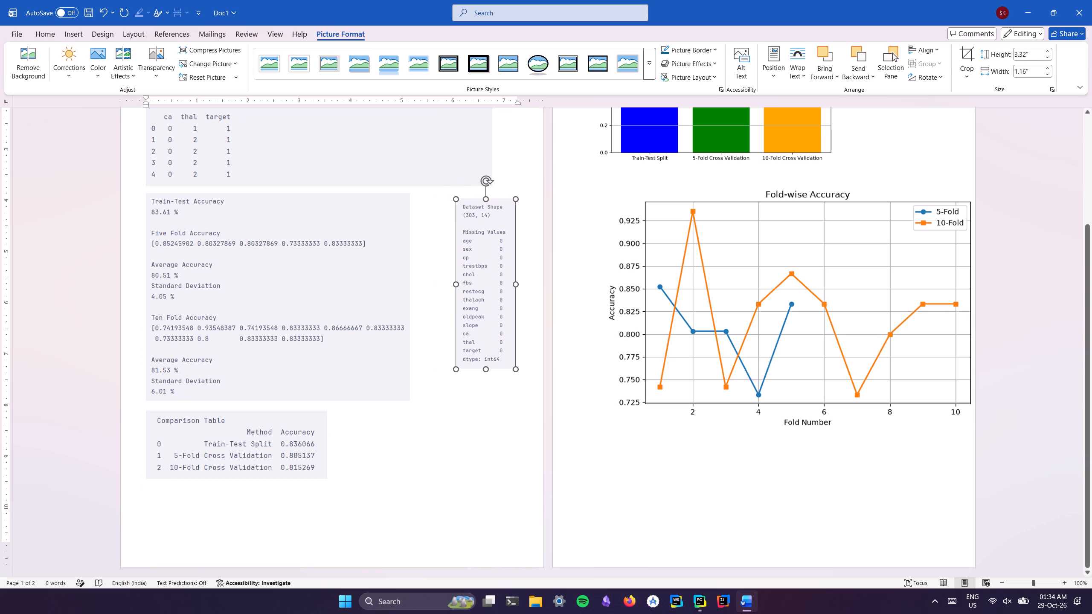
{"action": "left_click_drag", "start_coordinate": [469, 295], "coordinate": [482, 292]}
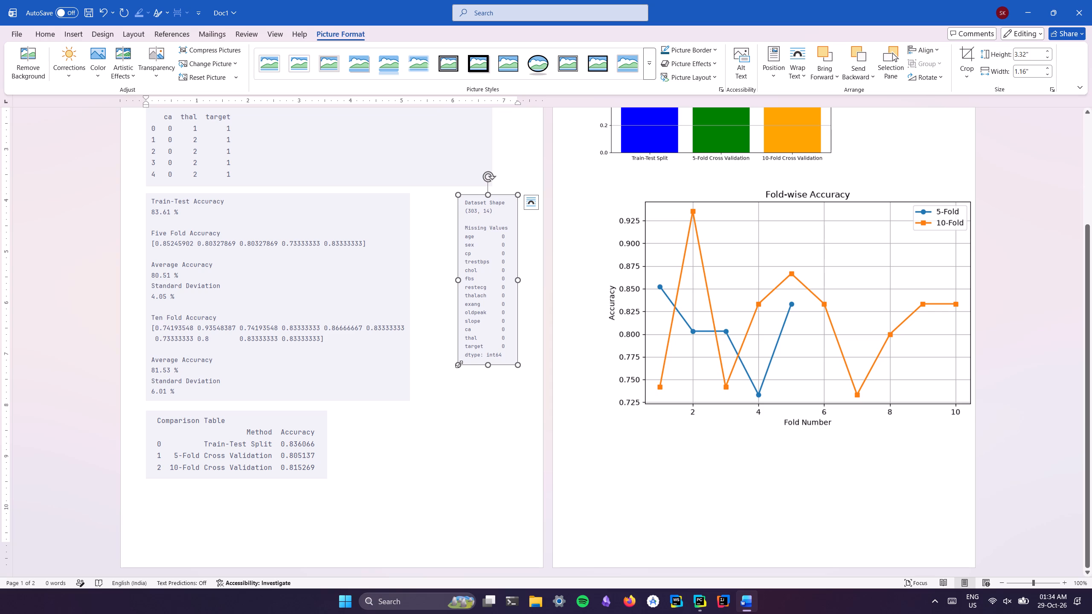
{"action": "left_click_drag", "start_coordinate": [459, 364], "coordinate": [445, 383]}
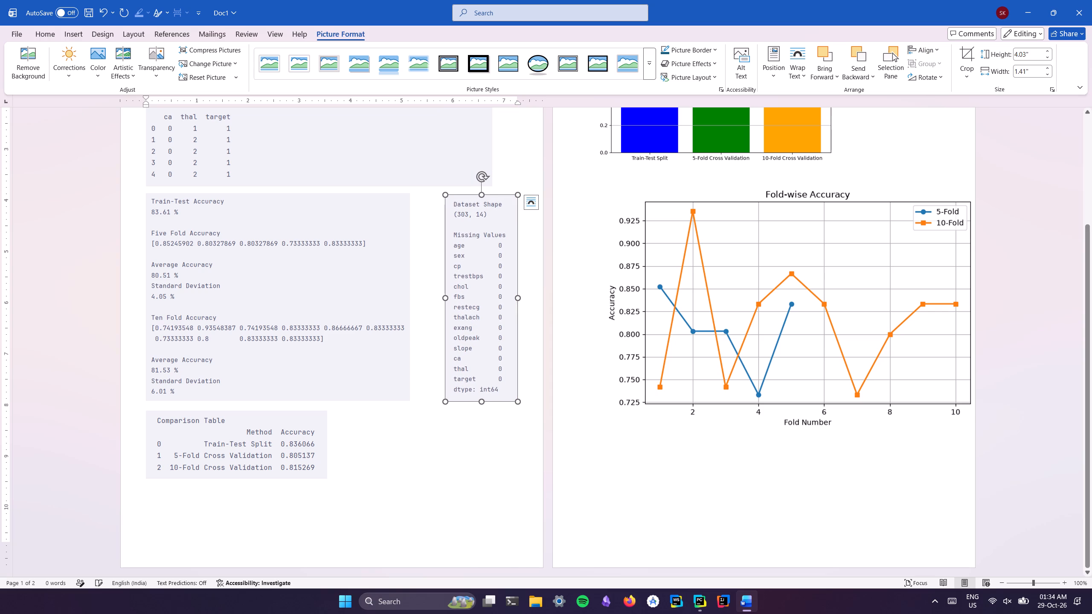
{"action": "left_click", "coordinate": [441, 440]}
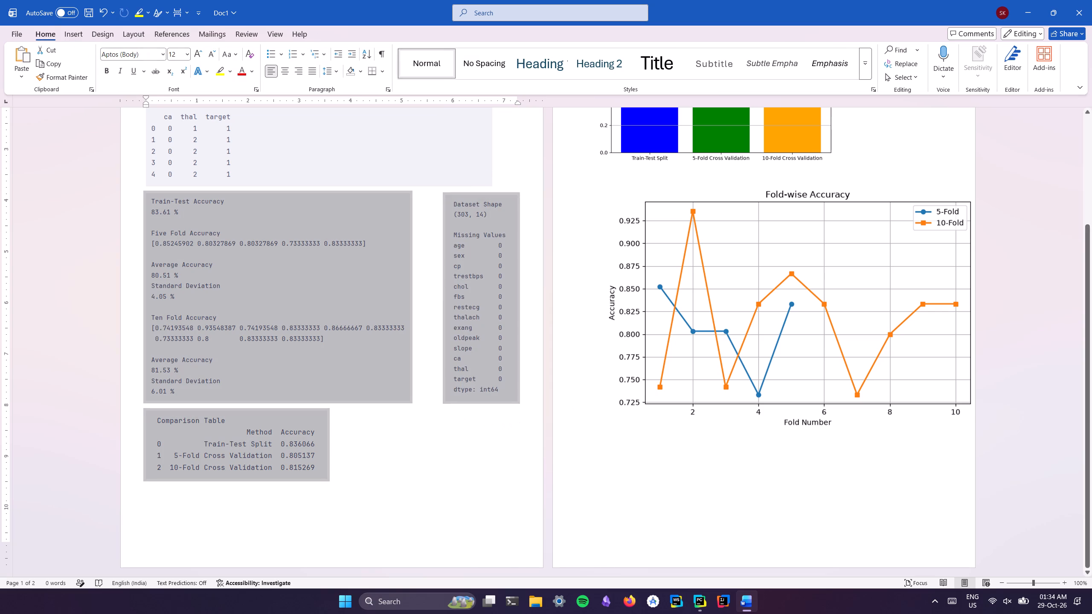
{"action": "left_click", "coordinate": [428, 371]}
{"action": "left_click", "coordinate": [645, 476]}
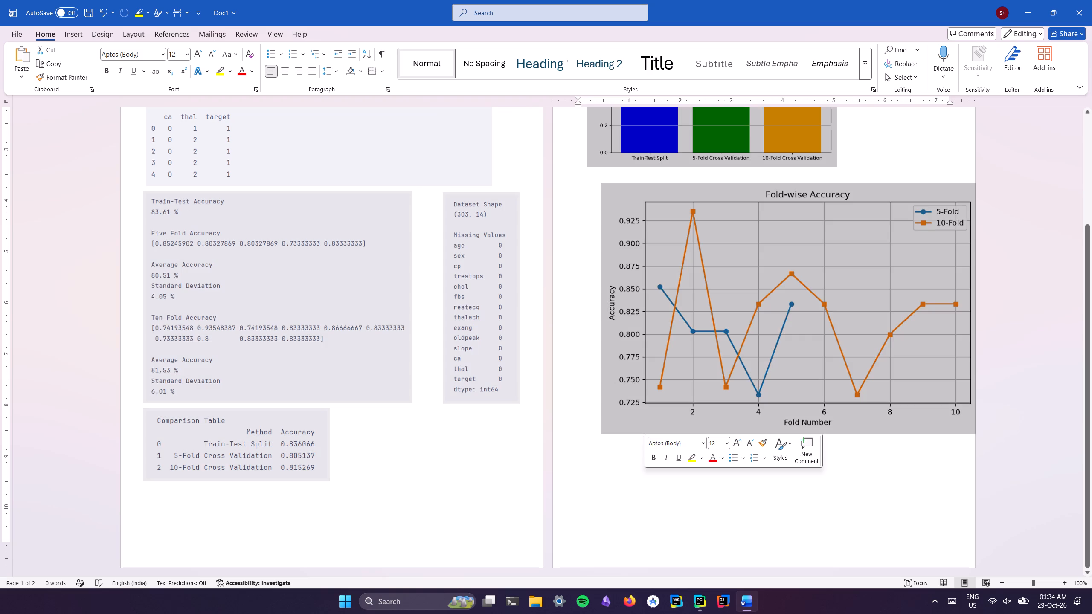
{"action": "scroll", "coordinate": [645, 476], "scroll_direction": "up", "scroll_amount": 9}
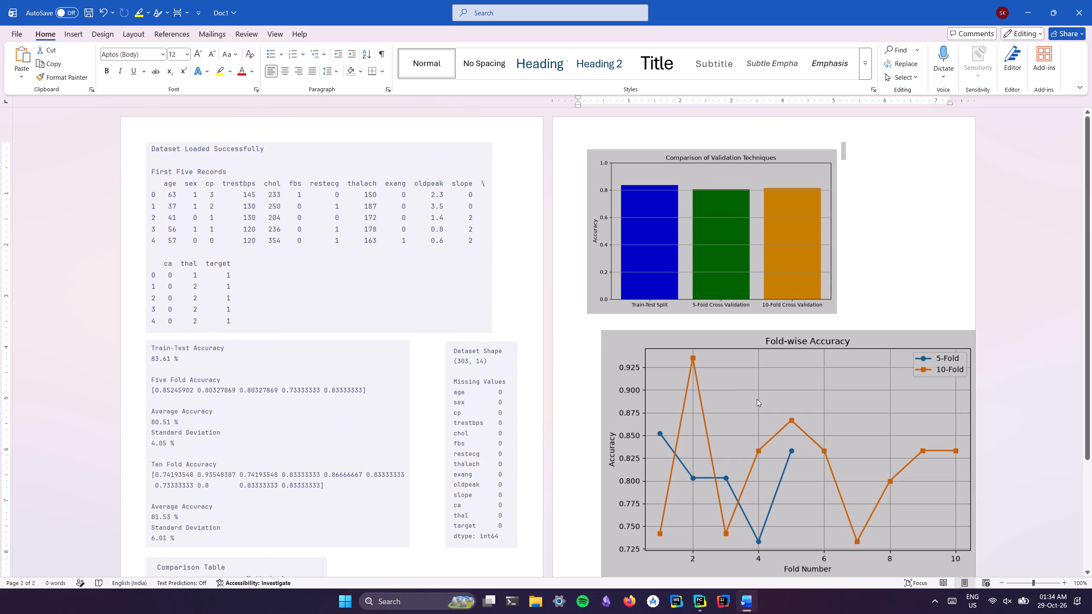
Move the Fold-wise Accuracy plot fully inside the second page and shrink it proportionally to fit between the margins.
{"action": "left_click_drag", "start_coordinate": [759, 401], "coordinate": [720, 408]}
{"action": "left_click", "coordinate": [807, 374]}
{"action": "left_click_drag", "start_coordinate": [810, 436], "coordinate": [783, 431]}
{"action": "left_click_drag", "start_coordinate": [946, 326], "coordinate": [919, 354]}
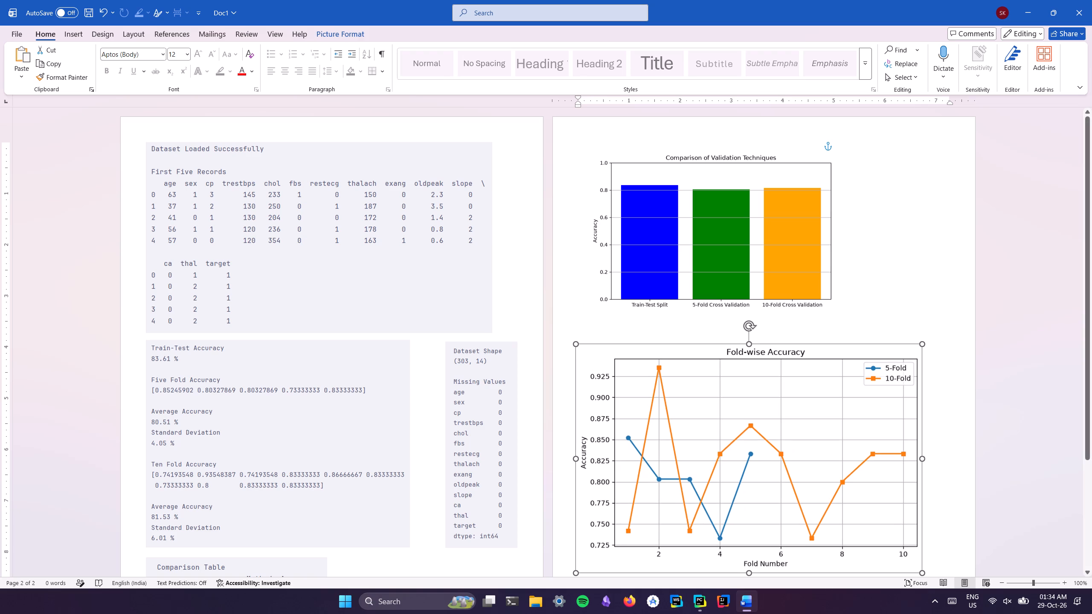
{"action": "left_click_drag", "start_coordinate": [919, 354], "coordinate": [909, 366]}
Move the Comparison of Validation Techniques chart to the top margin of the second page, centred horizontally.
{"action": "left_click", "coordinate": [765, 226]}
{"action": "left_click_drag", "start_coordinate": [734, 223], "coordinate": [777, 228]}
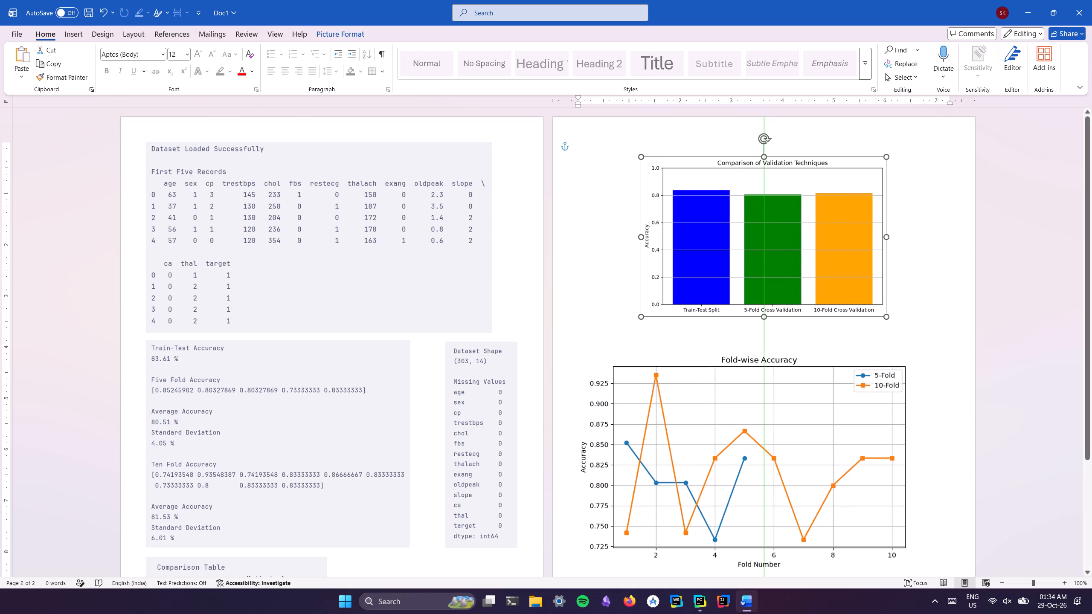
{"action": "left_click_drag", "start_coordinate": [777, 228], "coordinate": [773, 206]}
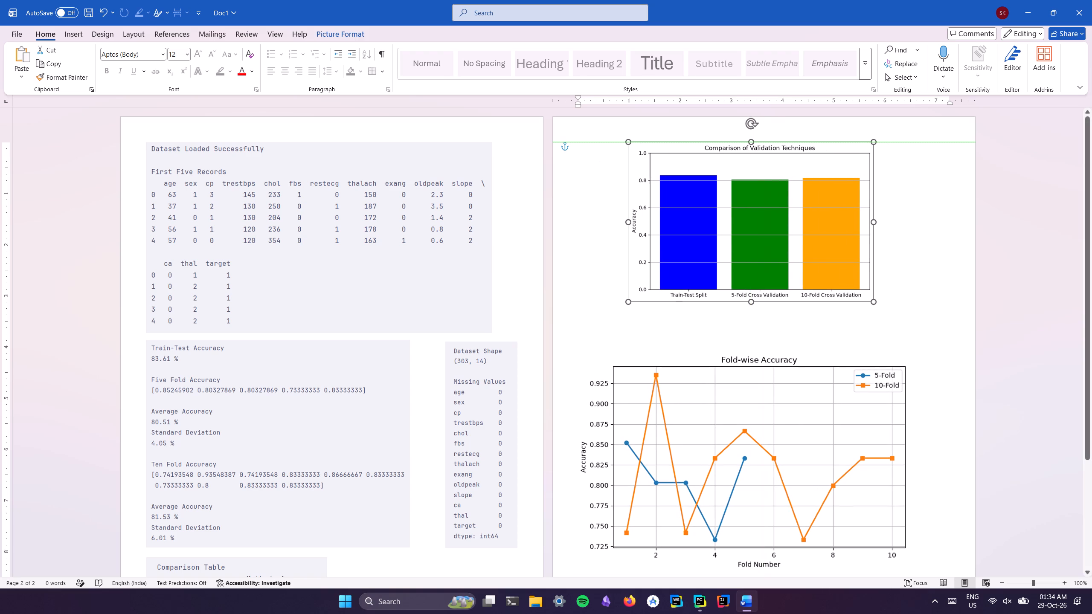
{"action": "left_click_drag", "start_coordinate": [773, 206], "coordinate": [788, 205]}
Move the Fold-wise Accuracy plot up beneath the Comparison of Validation Techniques chart, centred horizontally on the page.
{"action": "scroll", "coordinate": [774, 257], "scroll_direction": "down", "scroll_amount": 6}
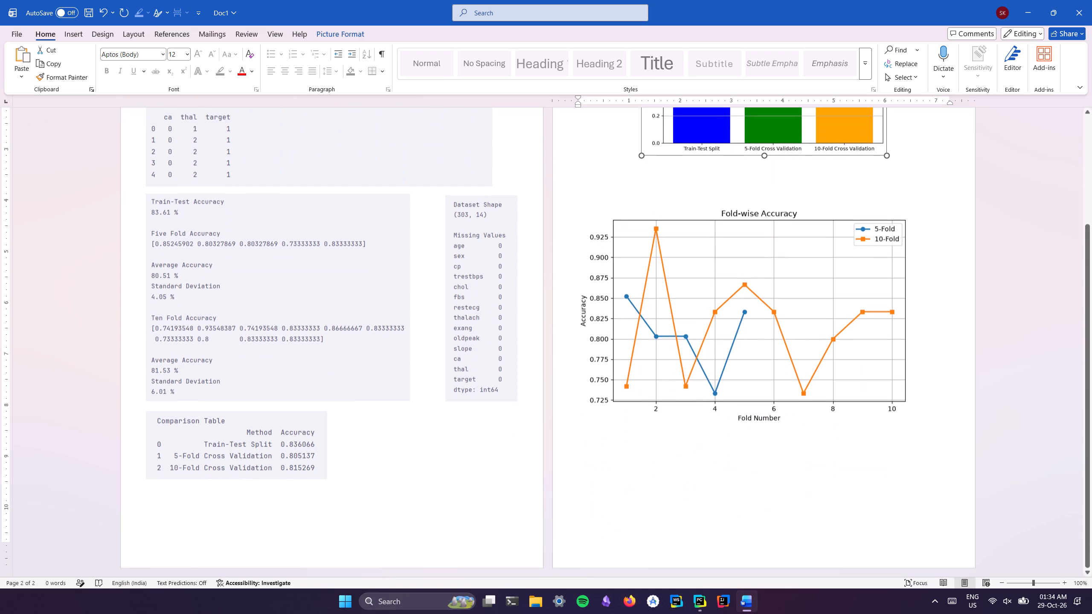
{"action": "left_click", "coordinate": [758, 316]}
{"action": "left_click_drag", "start_coordinate": [754, 324], "coordinate": [784, 312]}
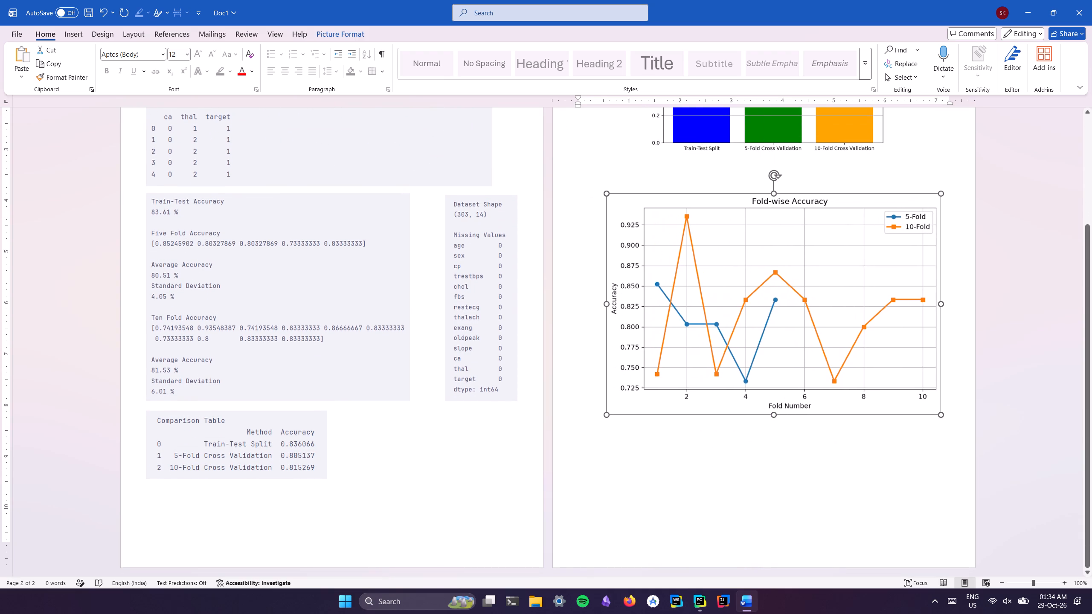
{"action": "left_click_drag", "start_coordinate": [784, 312], "coordinate": [770, 287]}
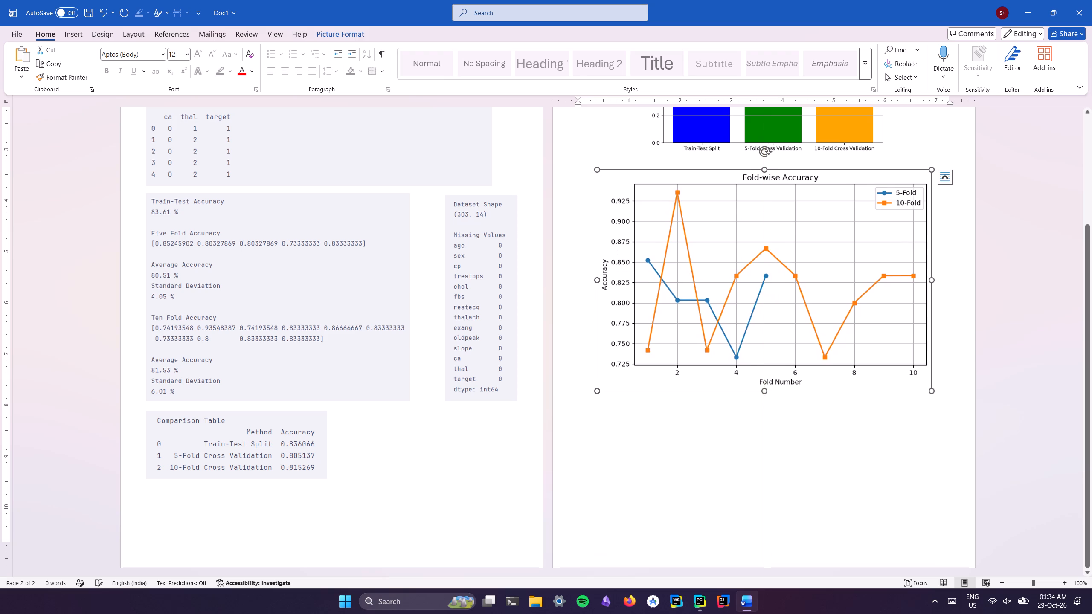
Shrink the Fold-wise Accuracy plot slightly, keeping its proportions, and recentre it horizontally on the second page.
{"action": "scroll", "coordinate": [431, 345], "scroll_direction": "up", "scroll_amount": 8}
{"action": "scroll", "coordinate": [431, 345], "scroll_direction": "down", "scroll_amount": 12}
{"action": "scroll", "coordinate": [442, 341], "scroll_direction": "up", "scroll_amount": 1}
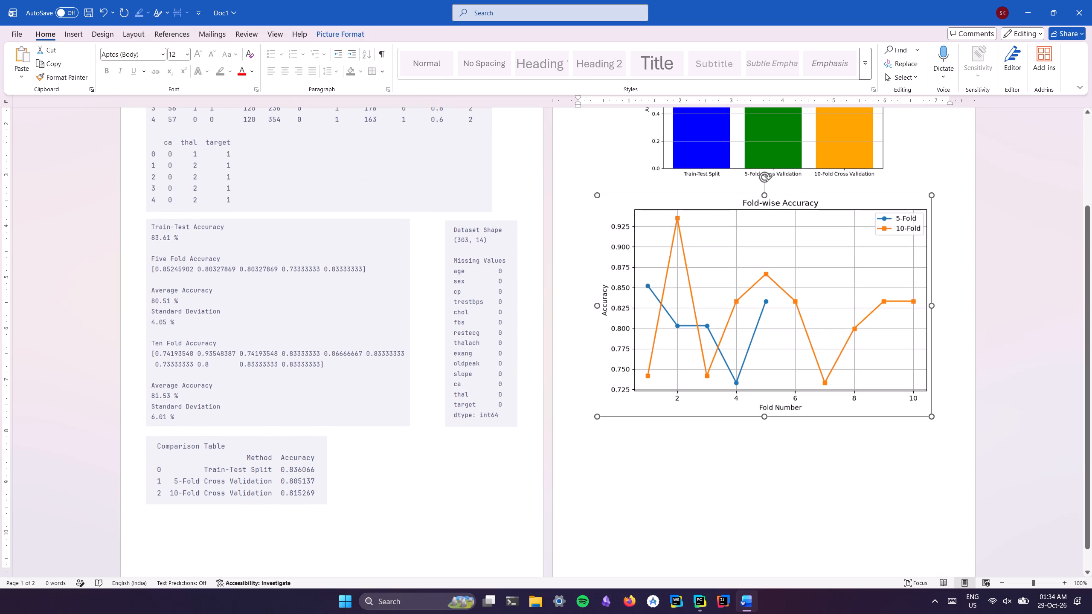
{"action": "left_click_drag", "start_coordinate": [597, 416], "coordinate": [599, 415]}
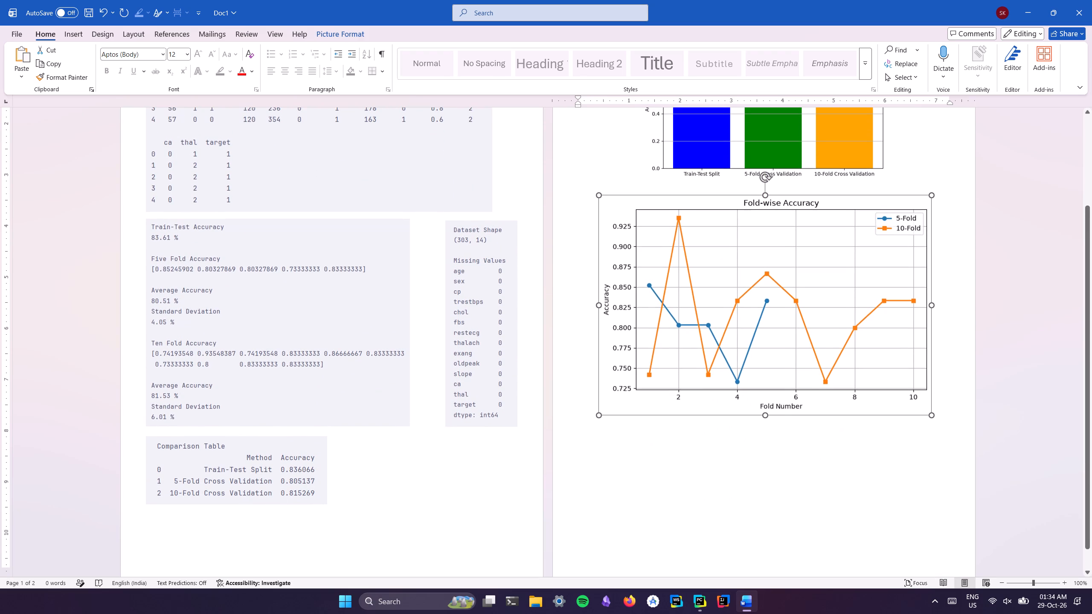
{"action": "left_click_drag", "start_coordinate": [599, 415], "coordinate": [607, 405]}
{"action": "left_click_drag", "start_coordinate": [725, 323], "coordinate": [719, 324]}
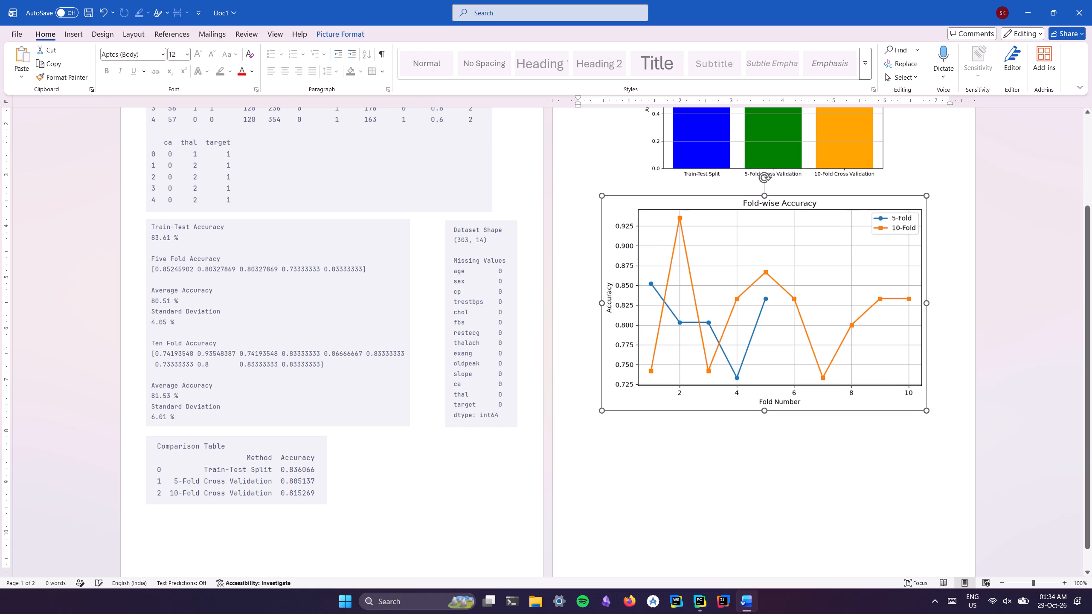
{"action": "left_click_drag", "start_coordinate": [719, 324], "coordinate": [718, 324]}
Lower the Fold-wise Accuracy plot slightly to widen the gap below the Comparison of Validation Techniques chart, keeping it centred.
{"action": "scroll", "coordinate": [728, 455], "scroll_direction": "down", "scroll_amount": 9}
{"action": "scroll", "coordinate": [723, 456], "scroll_direction": "up", "scroll_amount": 10}
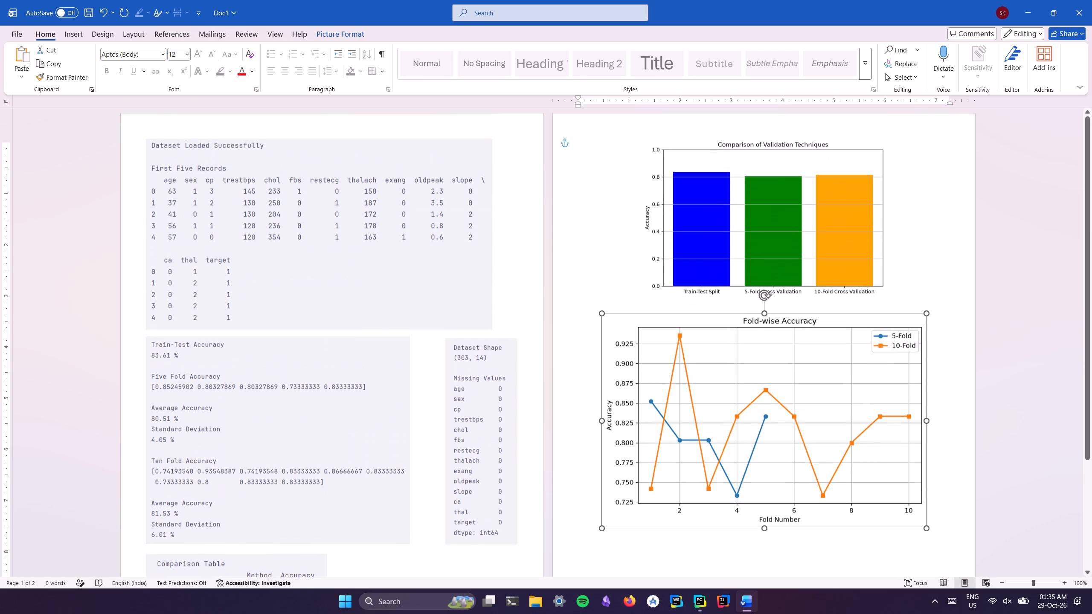
{"action": "scroll", "coordinate": [755, 438], "scroll_direction": "down", "scroll_amount": 7}
{"action": "left_click_drag", "start_coordinate": [778, 327], "coordinate": [781, 356]}
Lower the Comparison of Validation Techniques chart to sit closer above the Fold-wise Accuracy plot, keeping it centred horizontally.
{"action": "scroll", "coordinate": [781, 356], "scroll_direction": "up", "scroll_amount": 6}
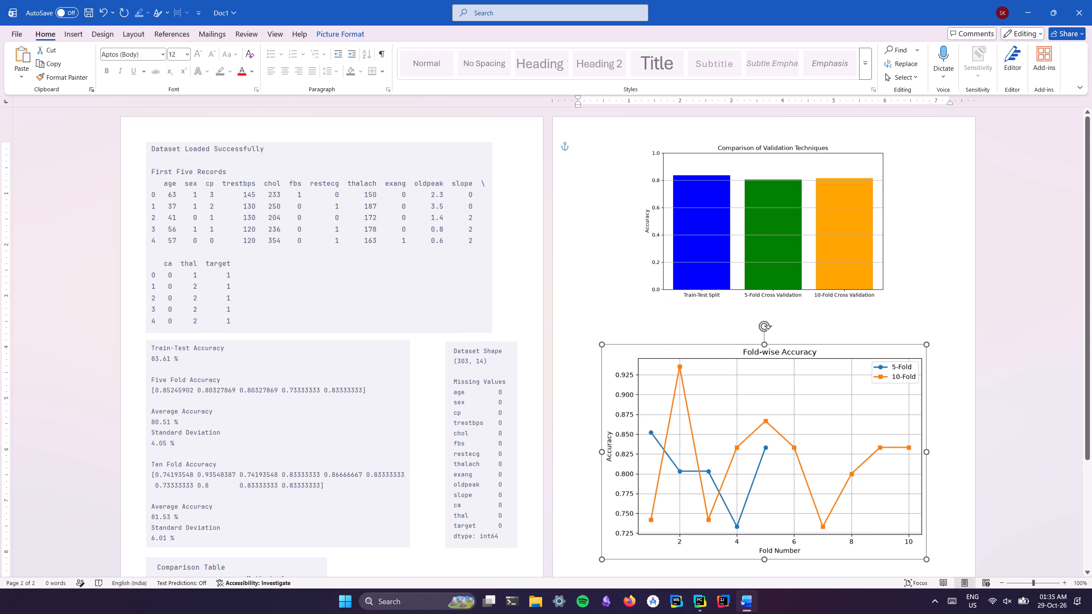
{"action": "left_click", "coordinate": [770, 256]}
{"action": "left_click_drag", "start_coordinate": [765, 244], "coordinate": [761, 254]}
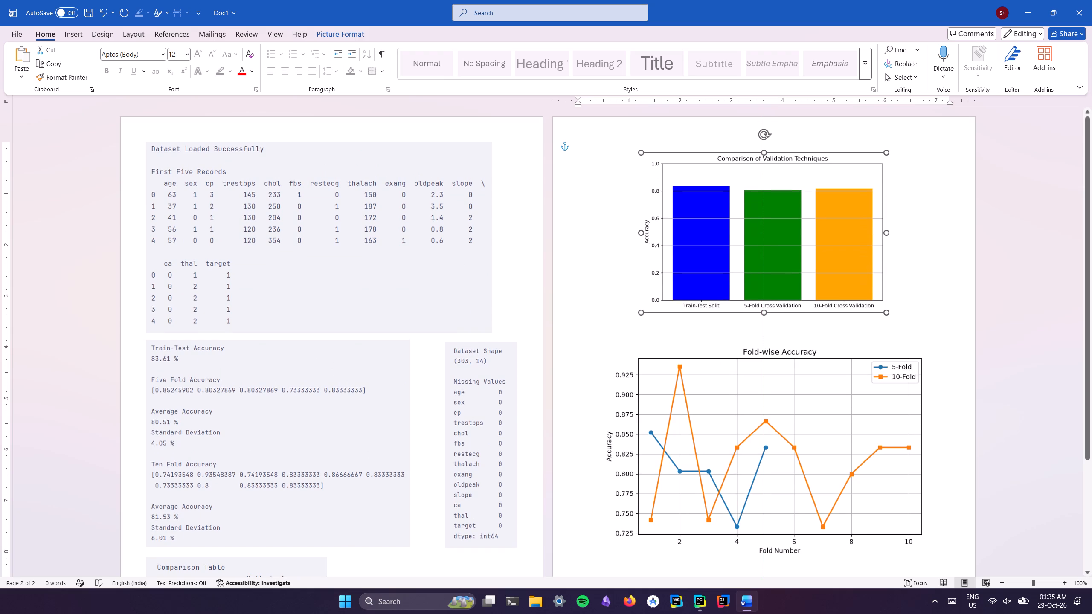
{"action": "left_click_drag", "start_coordinate": [761, 254], "coordinate": [761, 267]}
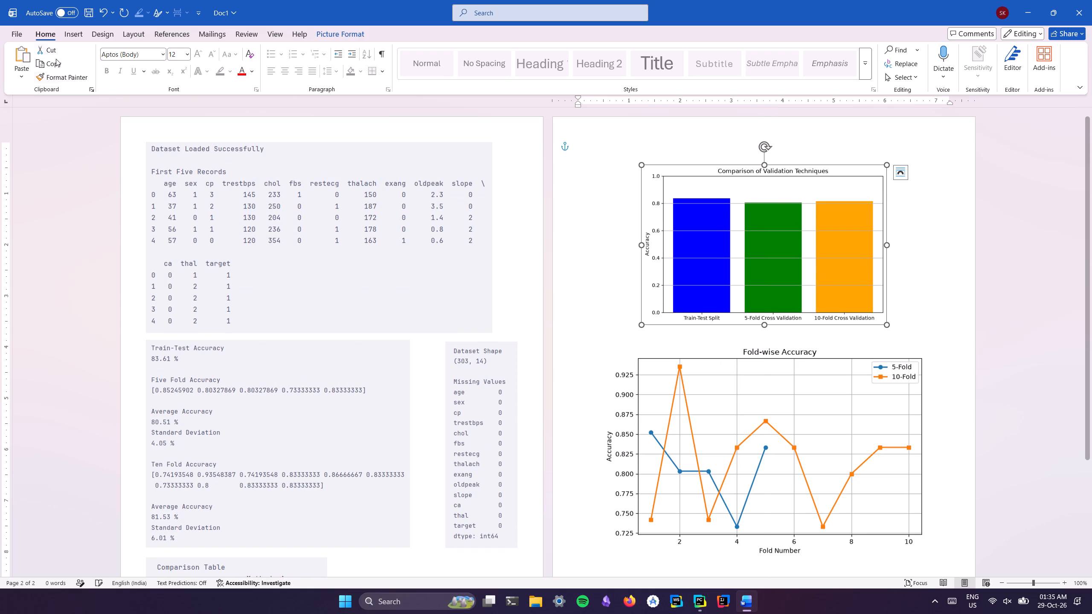
Export the document as a PDF named MLexp8 in the Documents folder.
{"action": "left_click", "coordinate": [12, 35]}
{"action": "left_click", "coordinate": [28, 242]}
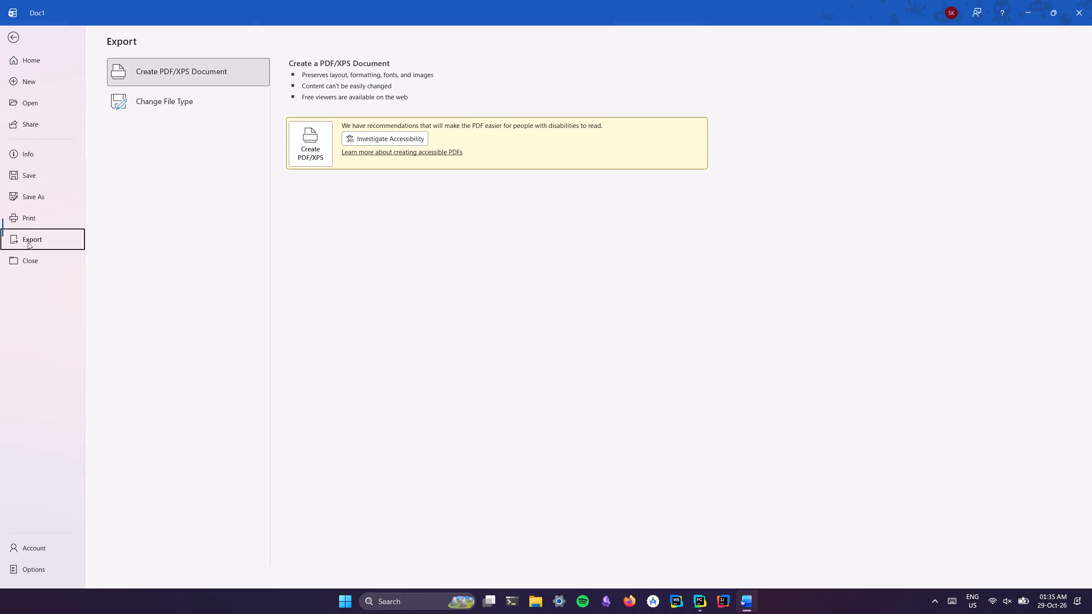
{"action": "left_click", "coordinate": [308, 137]}
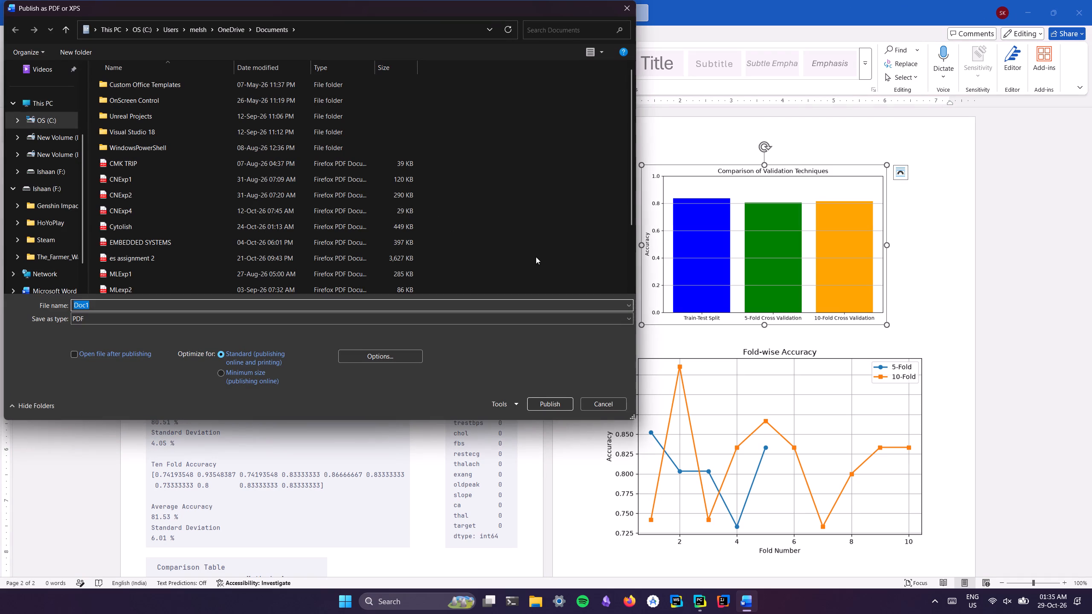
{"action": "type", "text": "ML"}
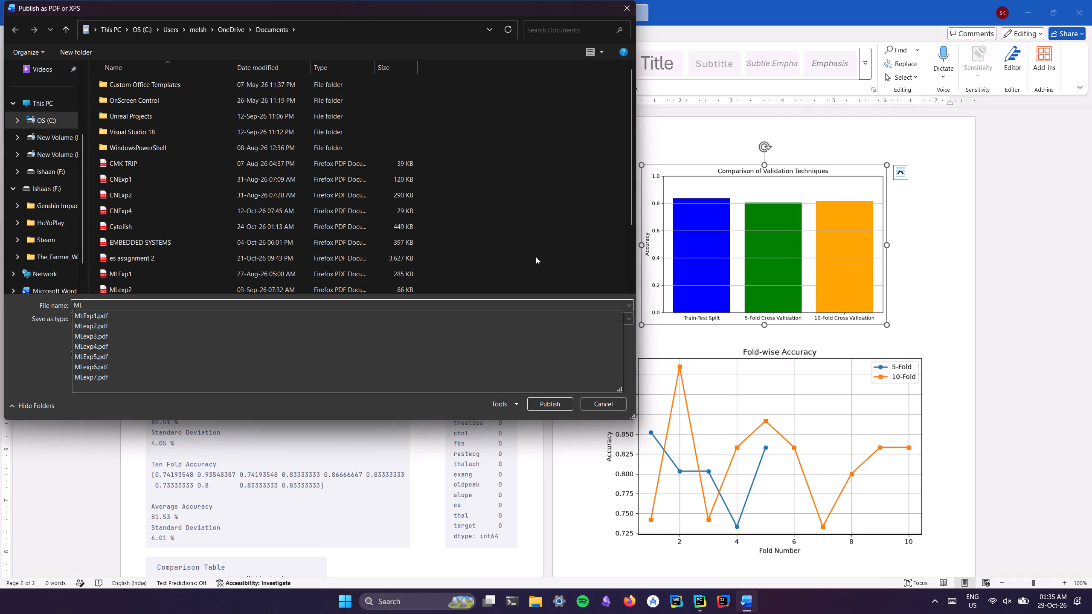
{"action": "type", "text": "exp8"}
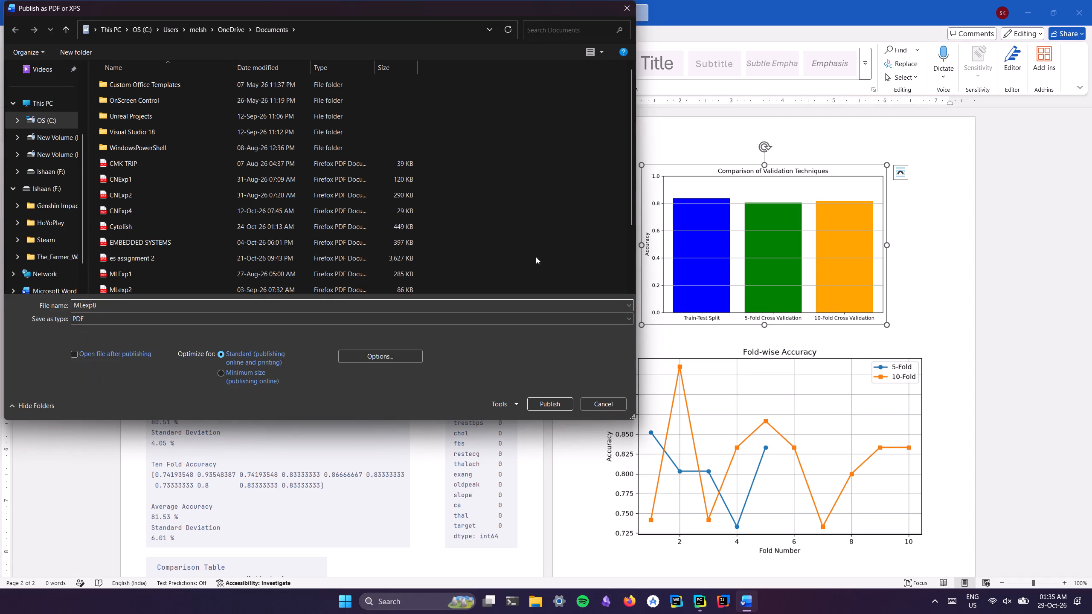
Publish the document as the PDF MLexp8 in the Documents folder and cancel the wait for a printer connection.
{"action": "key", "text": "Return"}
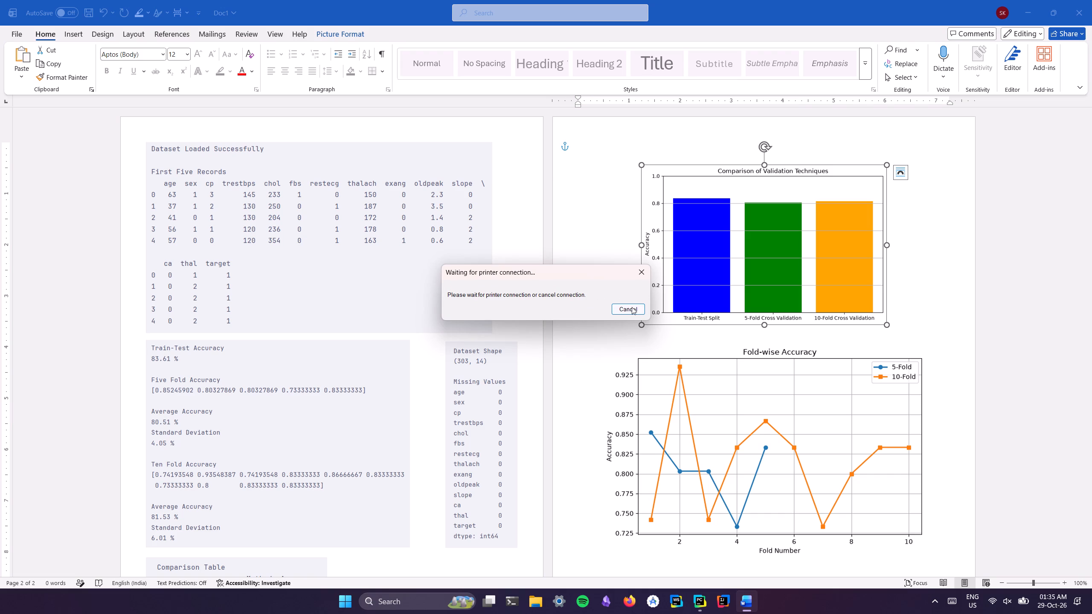
{"action": "left_click", "coordinate": [633, 311]}
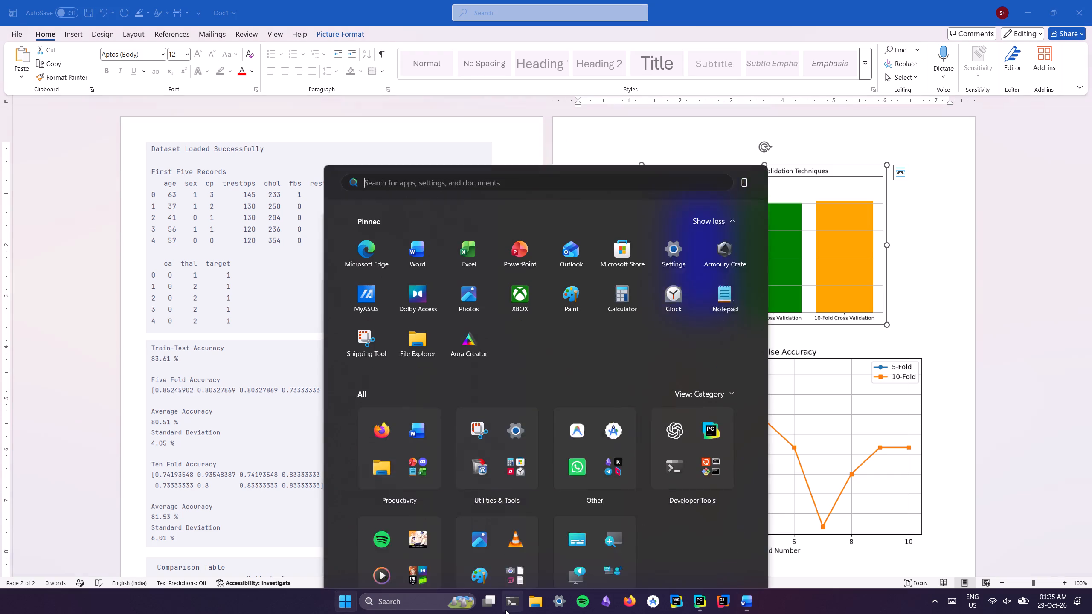
Look up WhatsApp in the system search by its first letter to switch to it.
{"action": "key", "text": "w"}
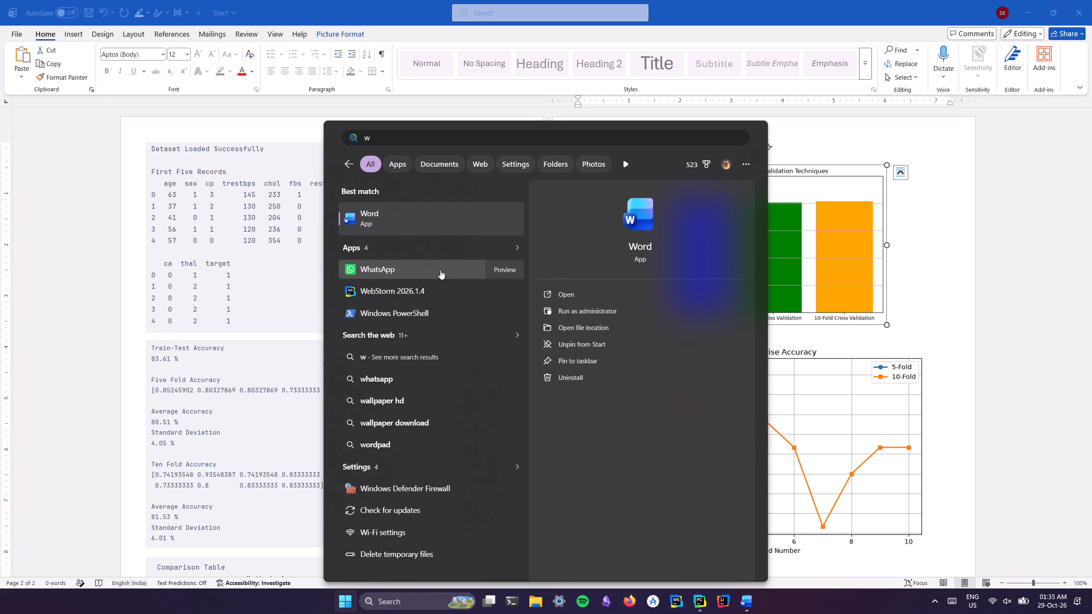
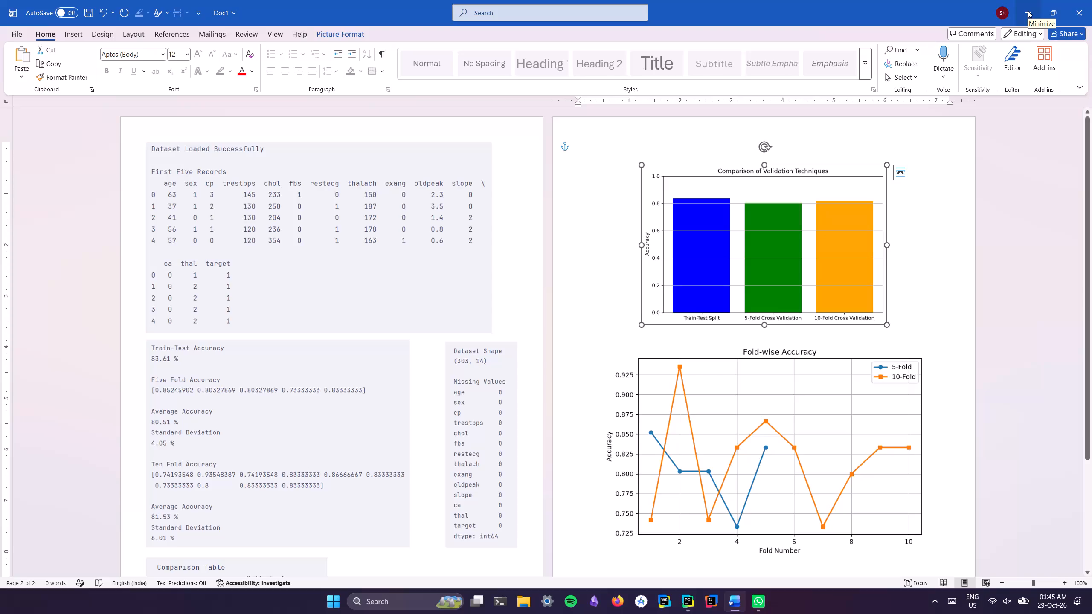
Close the Doc1 document without saving its changes.
{"action": "left_click", "coordinate": [1091, 4]}
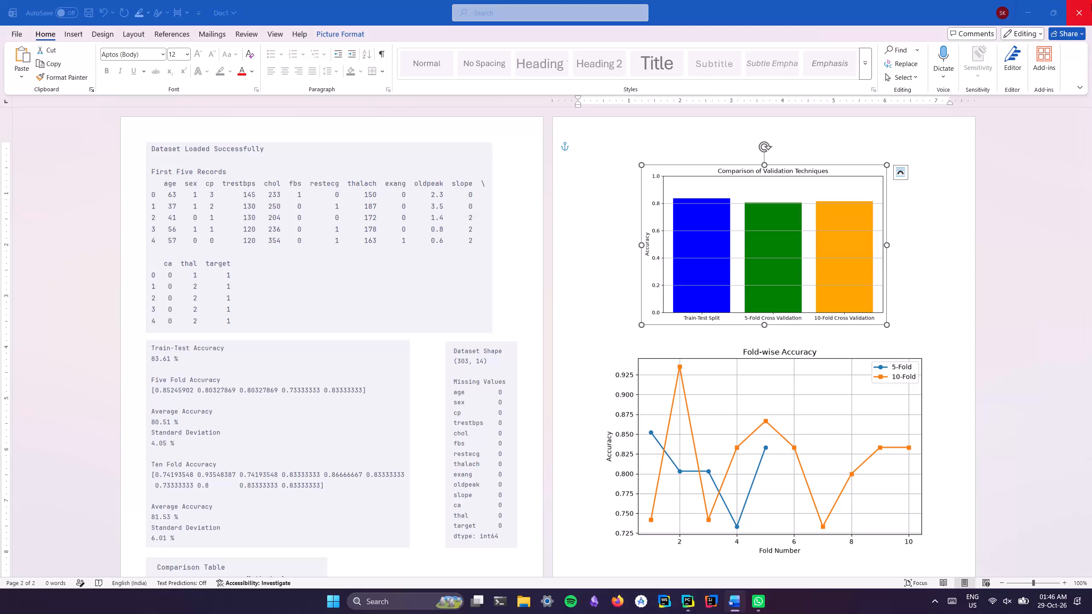
{"action": "left_click", "coordinate": [600, 449]}
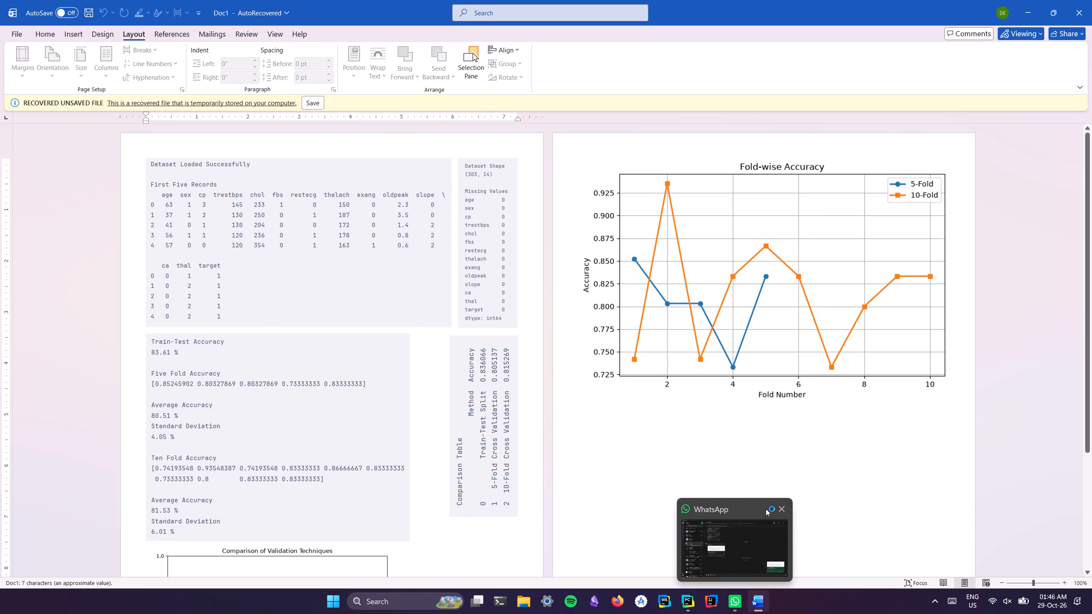
Close the WhatsApp window.
{"action": "left_click", "coordinate": [777, 507]}
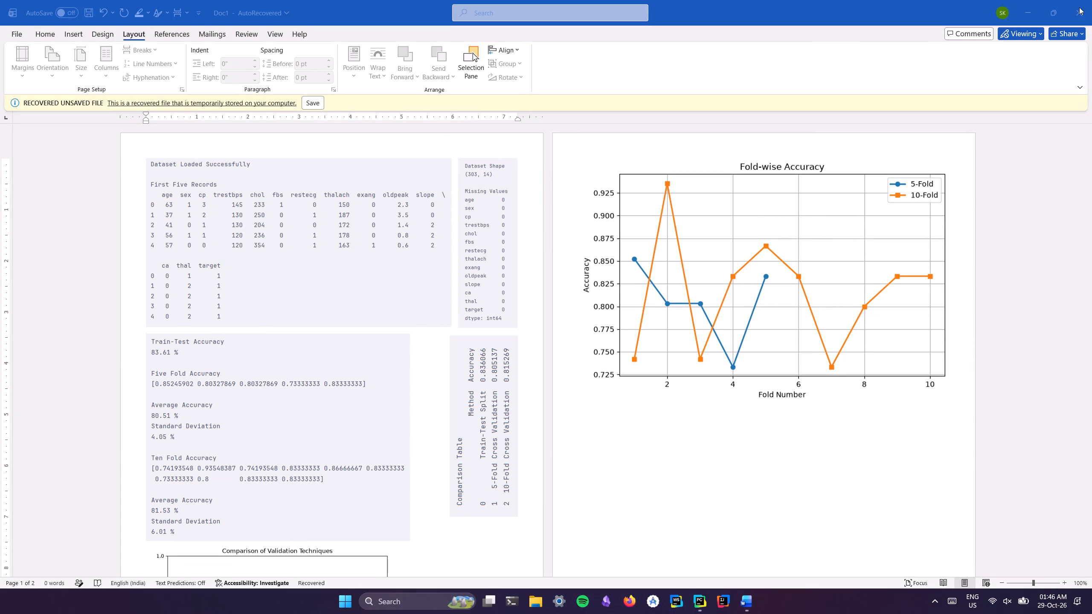
Close the recovered Doc1 document in Word without saving its changes.
{"action": "left_click", "coordinate": [1091, 19]}
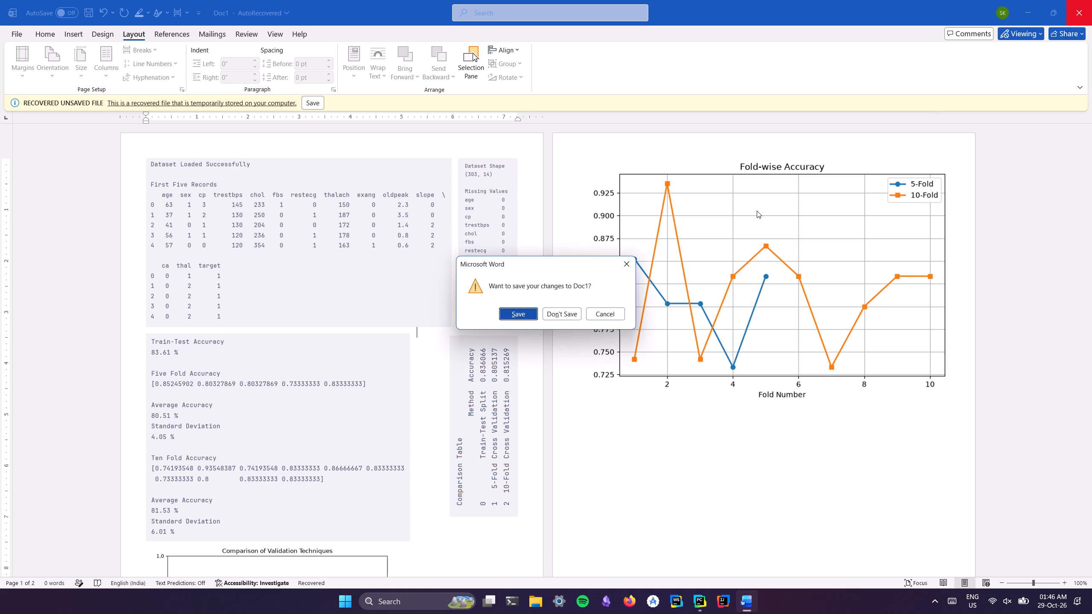
{"action": "left_click", "coordinate": [564, 315]}
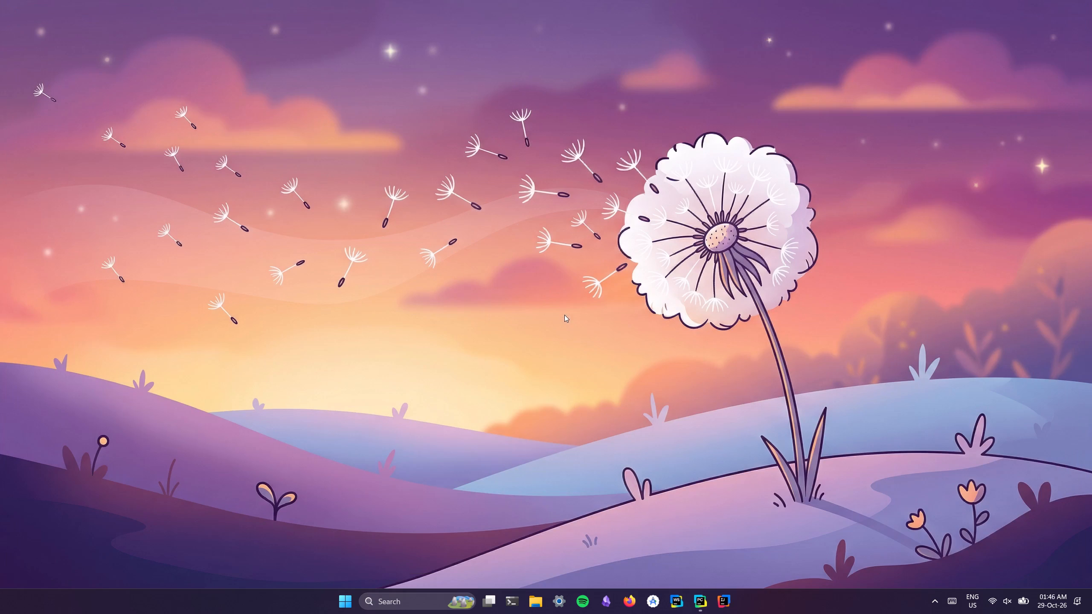